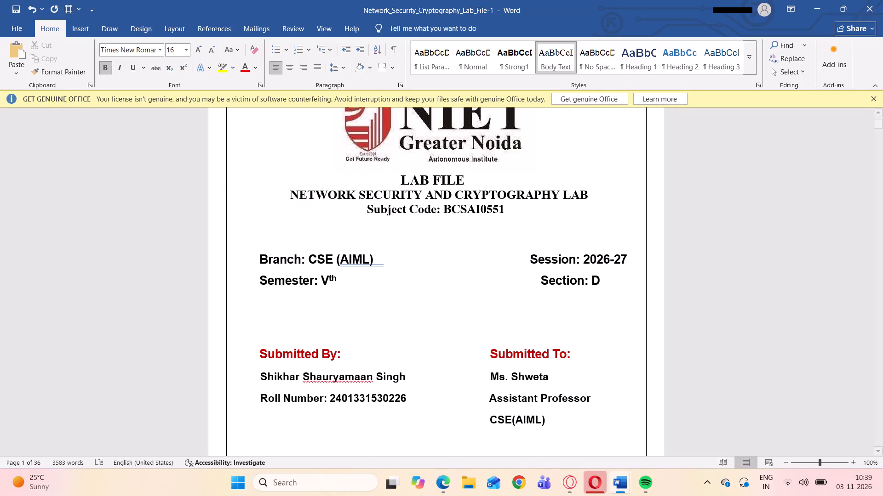
Replace the ending of the cover page's subject code so it reads BCSCY, and add a line break after it.
click(529, 211)
key(BackSpace)
key(BackSpace)
key(BackSpace)
key(BackSpace)
key(BackSpace)
key(BackSpace)
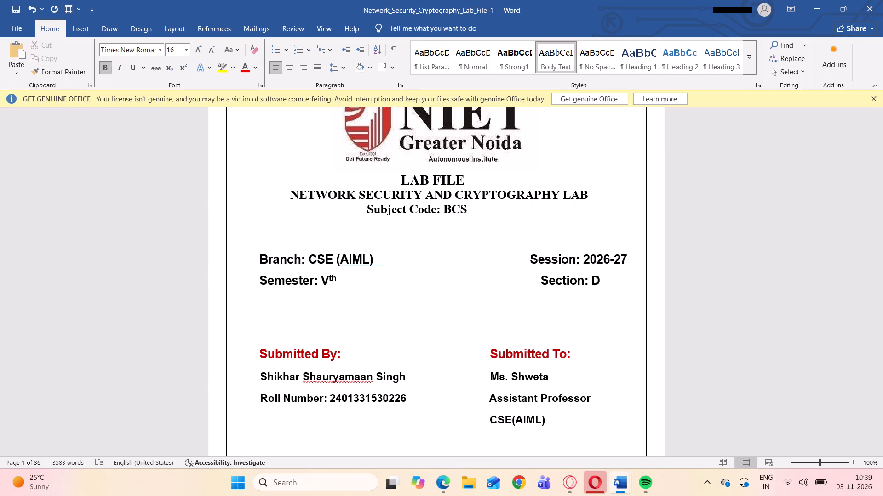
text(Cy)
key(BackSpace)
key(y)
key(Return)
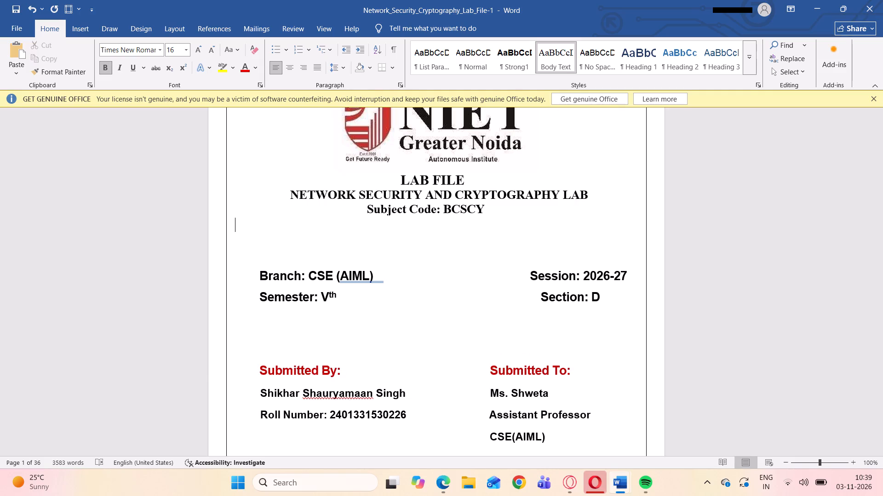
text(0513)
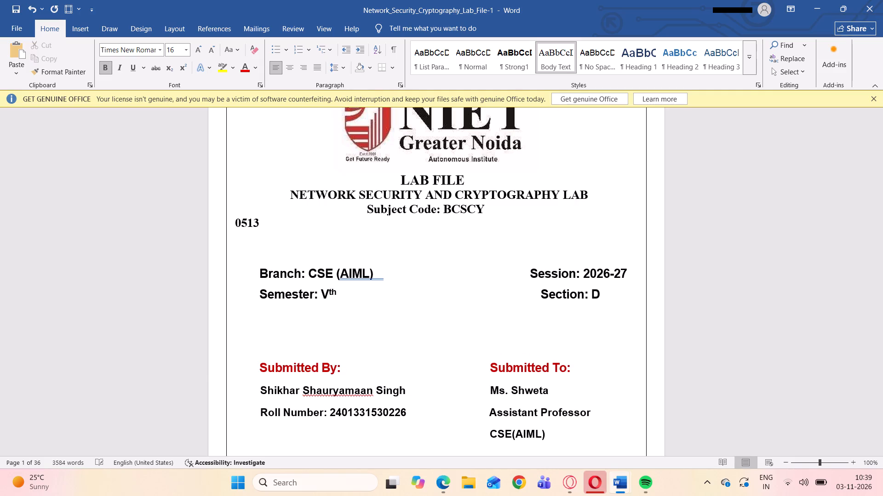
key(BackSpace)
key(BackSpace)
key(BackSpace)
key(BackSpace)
Remove the line break after BCSCY and two of the spaces in front of "Subject Code" on the cover page.
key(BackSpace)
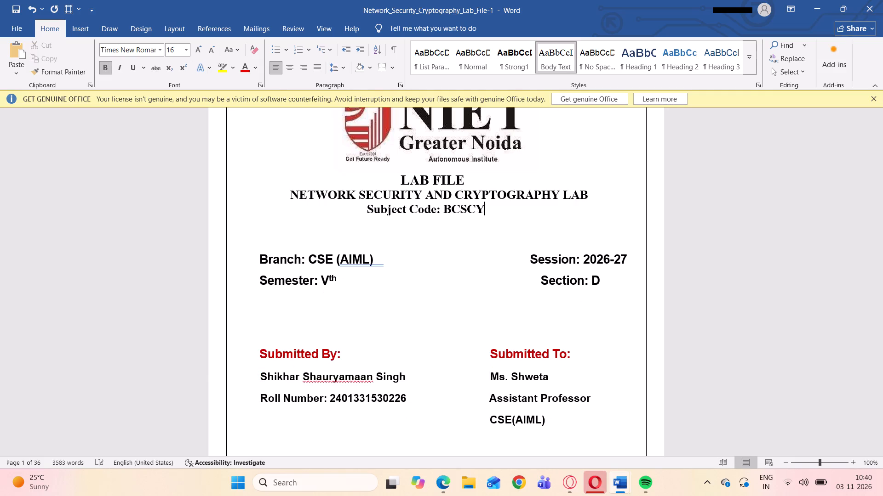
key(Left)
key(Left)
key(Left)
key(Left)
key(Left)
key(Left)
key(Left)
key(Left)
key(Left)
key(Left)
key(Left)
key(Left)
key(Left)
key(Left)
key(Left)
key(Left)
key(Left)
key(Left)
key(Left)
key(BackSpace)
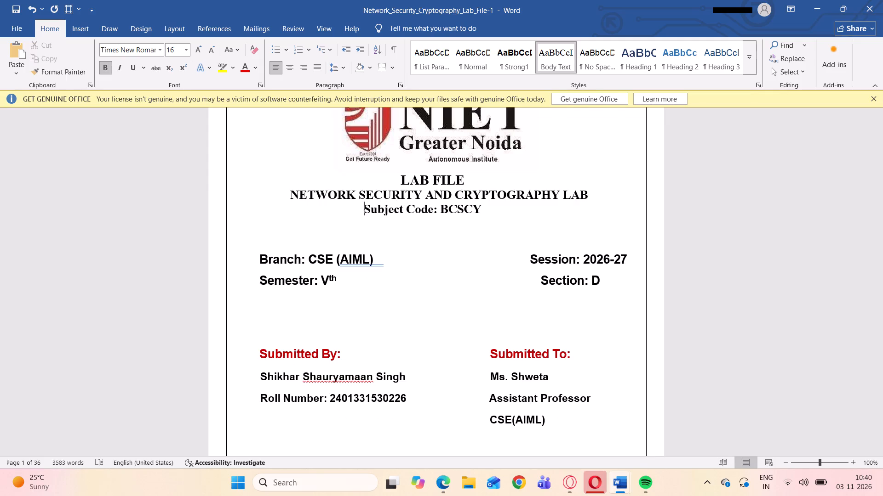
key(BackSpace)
Append 0513 to the end of the subject code so it reads BCSCY0513.
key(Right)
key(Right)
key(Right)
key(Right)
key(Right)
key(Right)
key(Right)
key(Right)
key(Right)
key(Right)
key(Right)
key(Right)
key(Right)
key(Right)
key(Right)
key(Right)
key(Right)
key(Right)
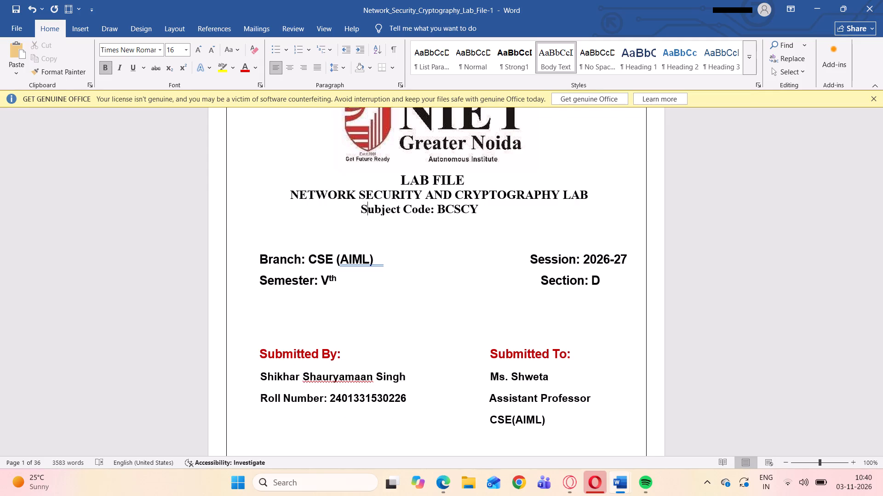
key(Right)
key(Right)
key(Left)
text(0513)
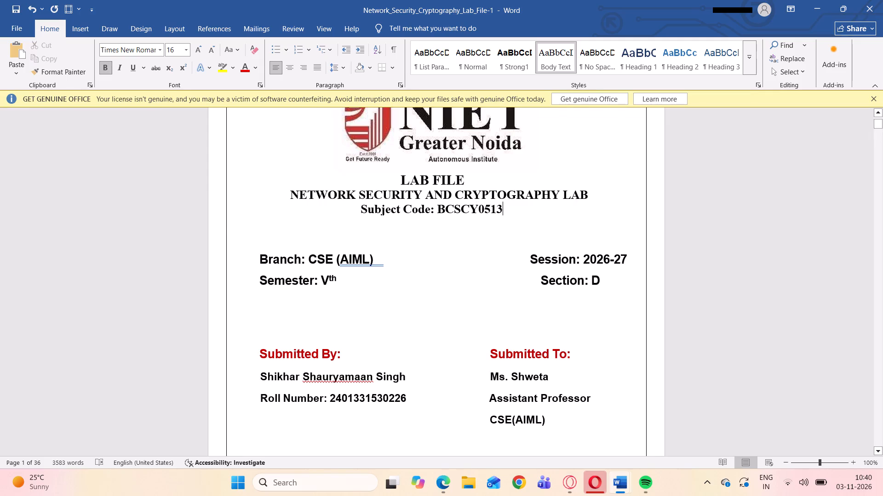
Replace the teacher's name under Submitted To with the new teacher's first name and surname in title case, keeping the title Ms.
scroll(627, 308, down, 1)
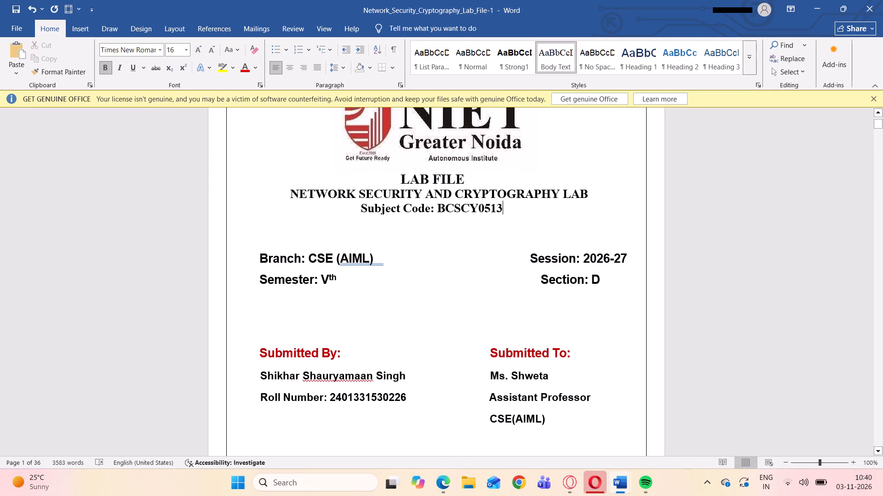
click(573, 380)
key(BackSpace)
key(BackSpace)
key(BackSpace)
key(BackSpace)
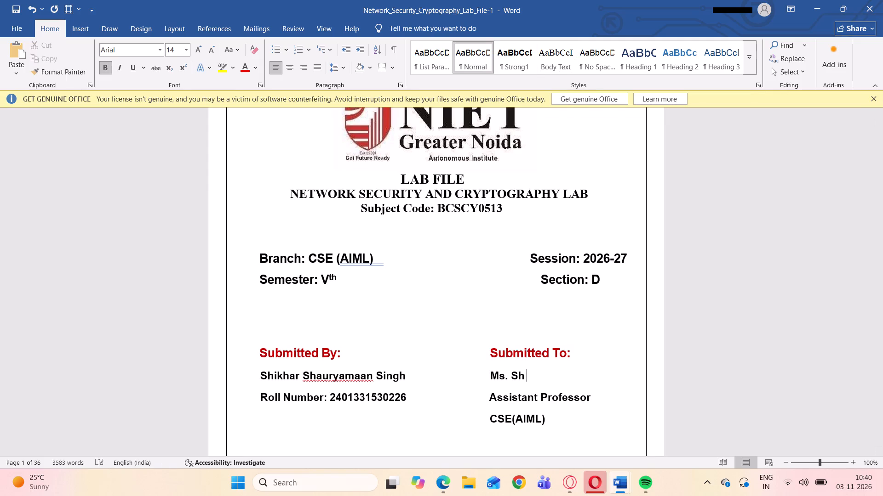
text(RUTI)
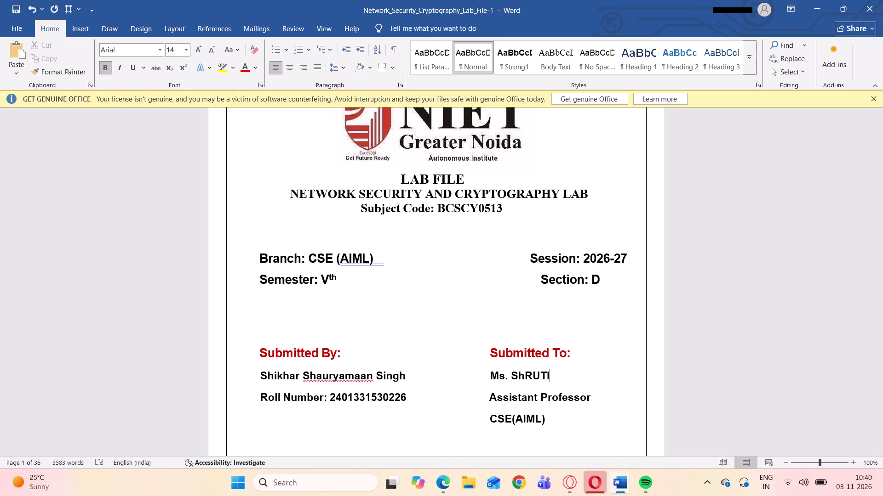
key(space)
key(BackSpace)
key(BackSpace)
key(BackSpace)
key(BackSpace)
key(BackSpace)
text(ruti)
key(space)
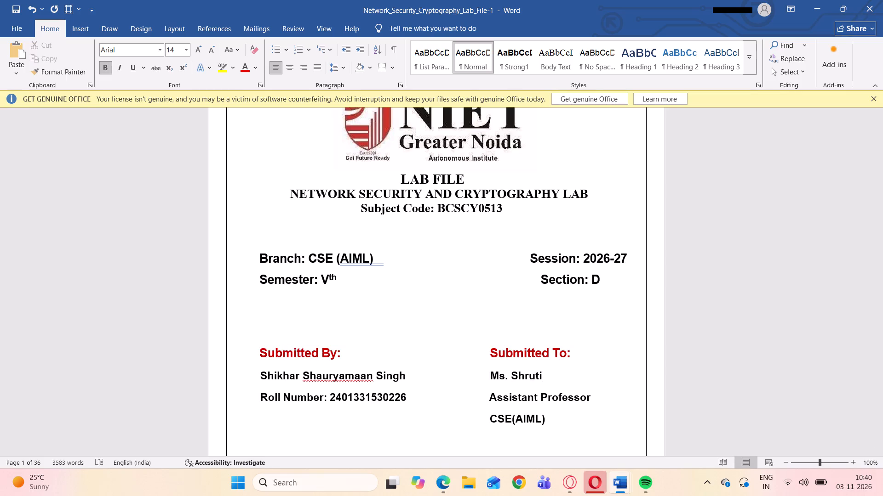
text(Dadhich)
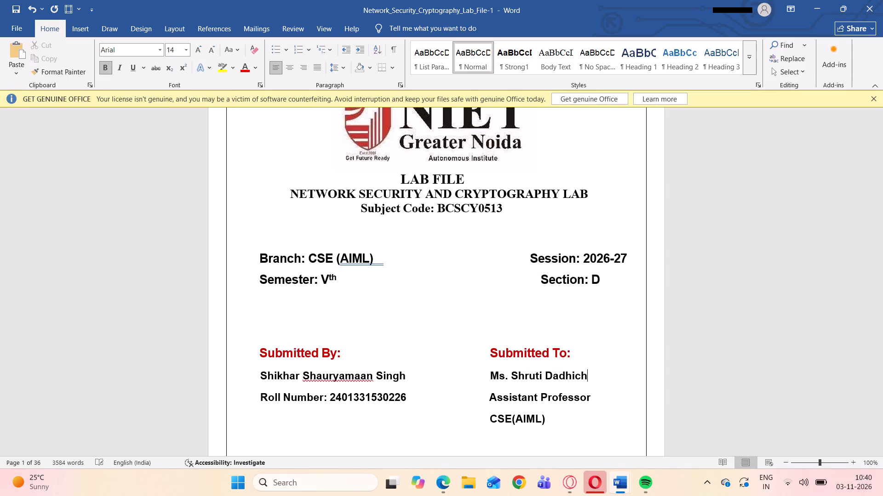
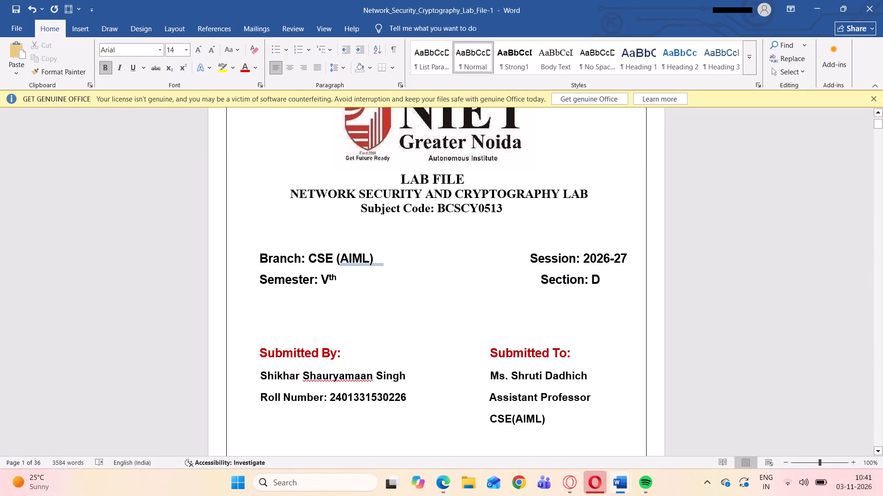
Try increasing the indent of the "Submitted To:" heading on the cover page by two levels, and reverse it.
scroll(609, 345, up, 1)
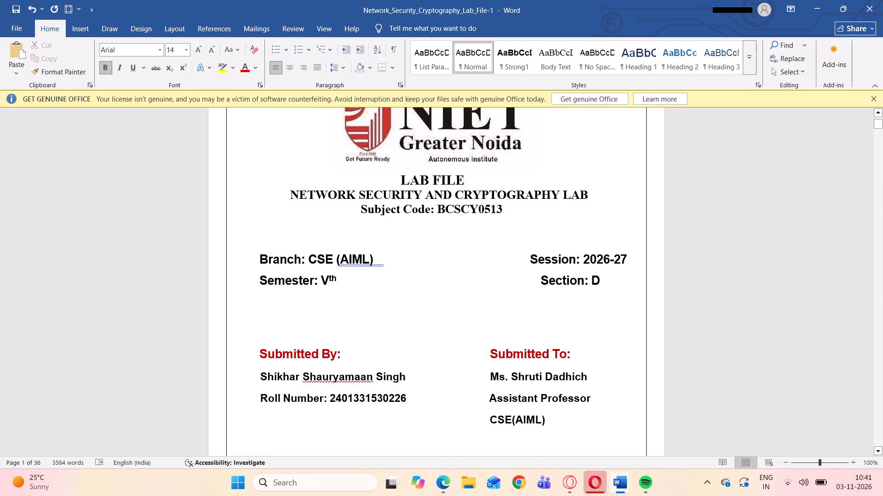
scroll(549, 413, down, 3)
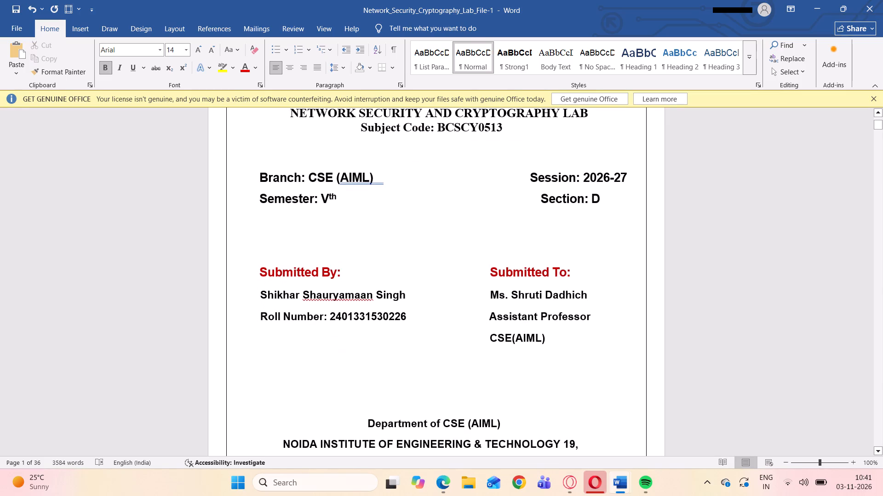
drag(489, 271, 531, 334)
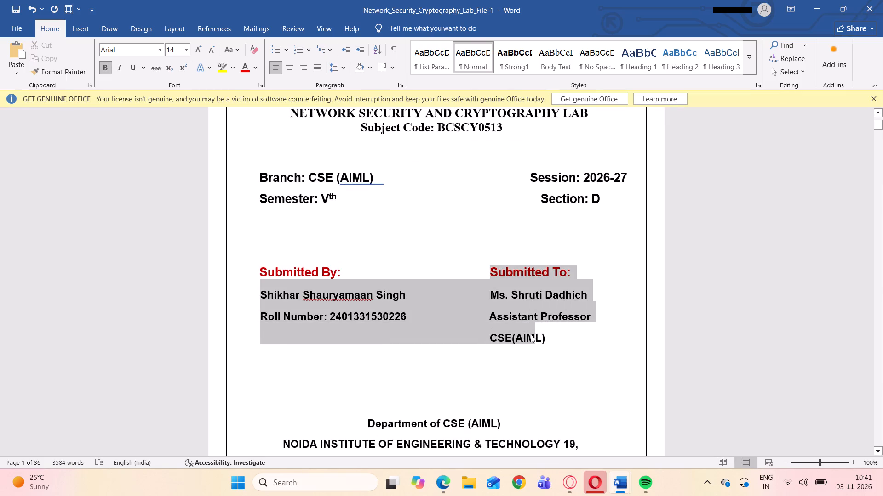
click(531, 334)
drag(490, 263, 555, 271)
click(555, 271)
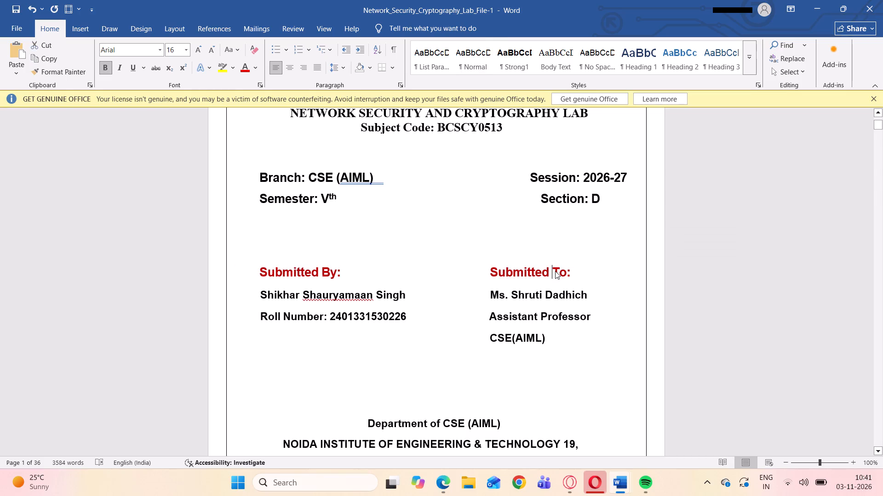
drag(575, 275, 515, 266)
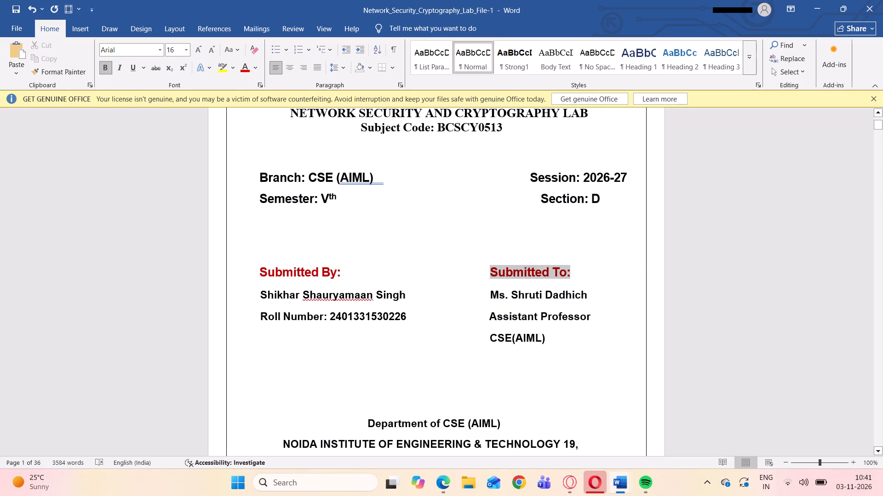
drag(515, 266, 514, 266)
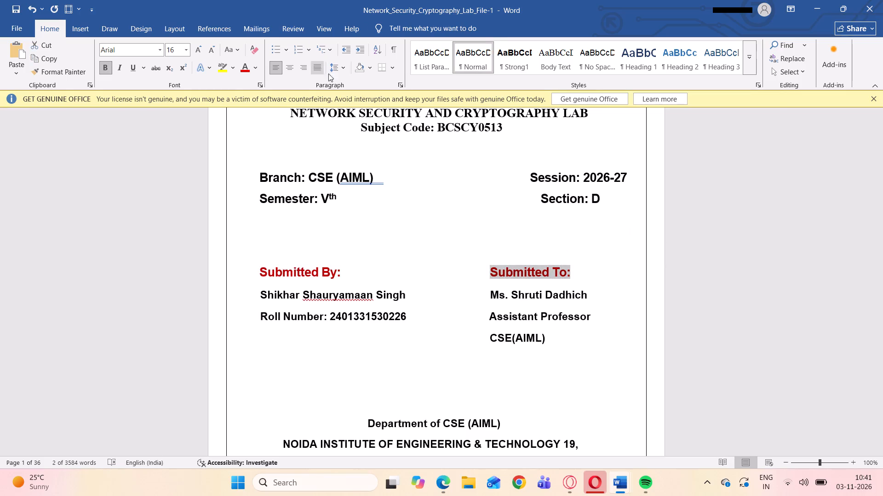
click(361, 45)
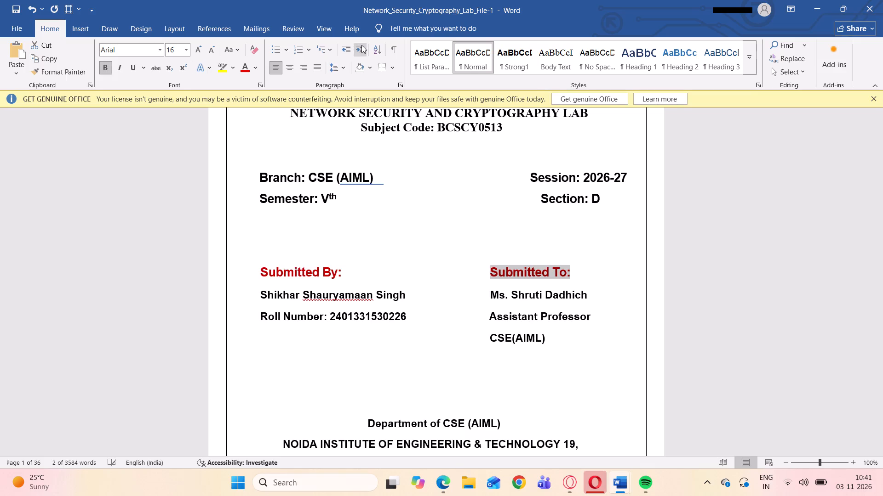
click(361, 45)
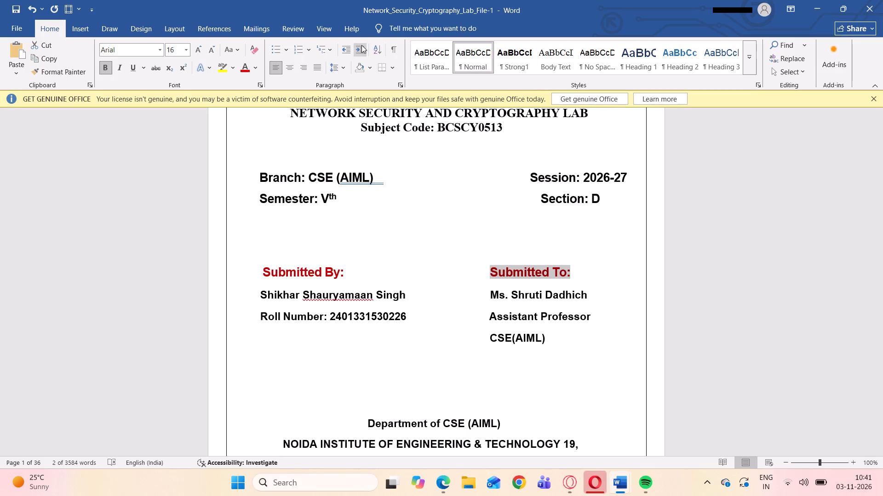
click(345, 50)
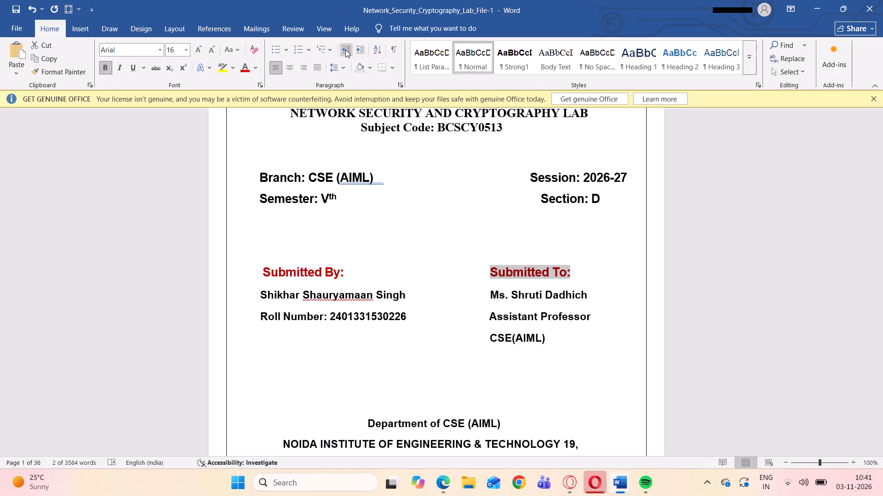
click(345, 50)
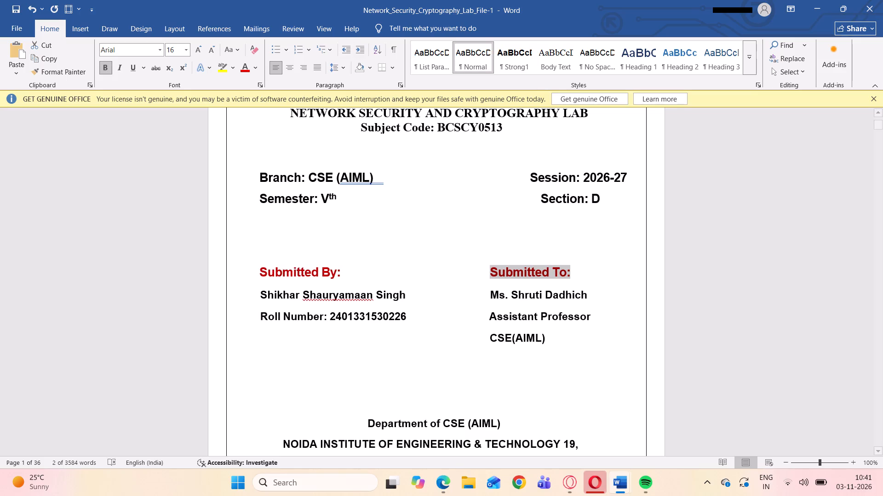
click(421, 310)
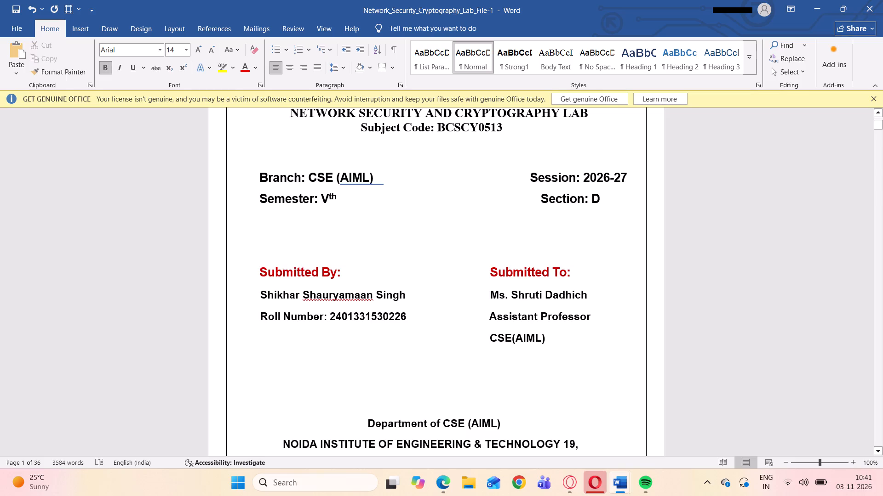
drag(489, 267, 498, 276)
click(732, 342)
Shift the "CSE(AIML)" line under "Submitted To:" to the right by adding nine leading spaces.
scroll(679, 340, up, 1)
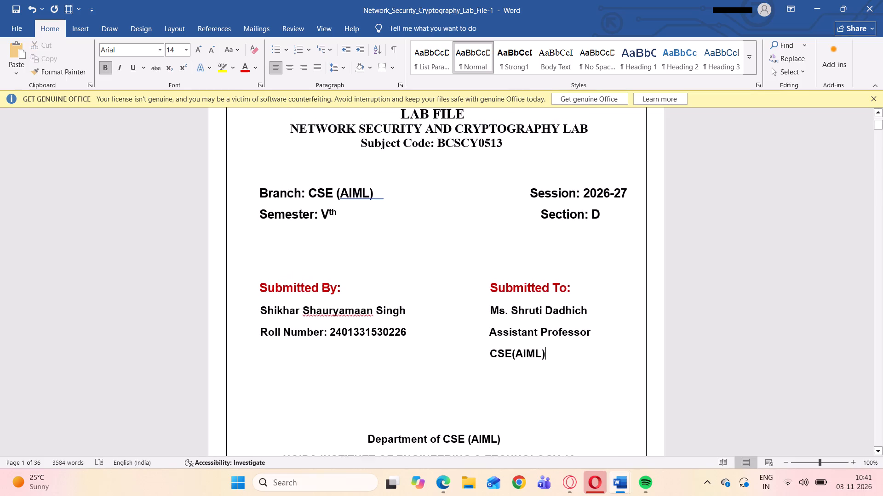
click(488, 354)
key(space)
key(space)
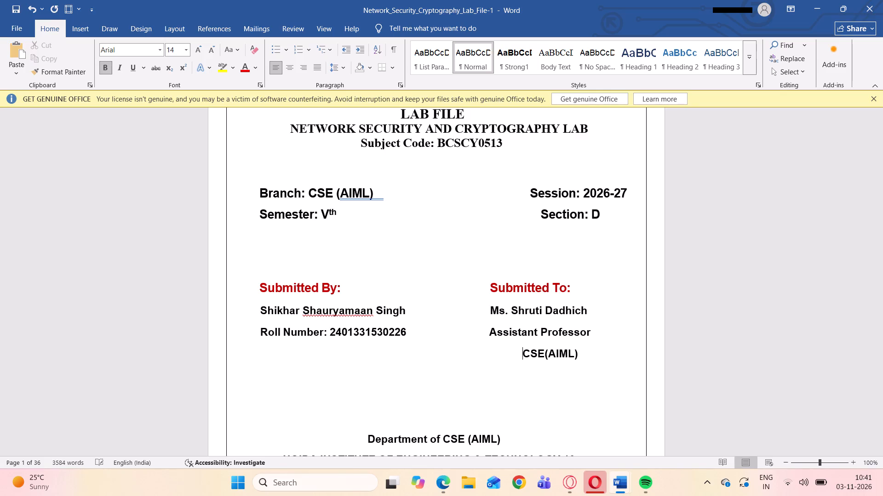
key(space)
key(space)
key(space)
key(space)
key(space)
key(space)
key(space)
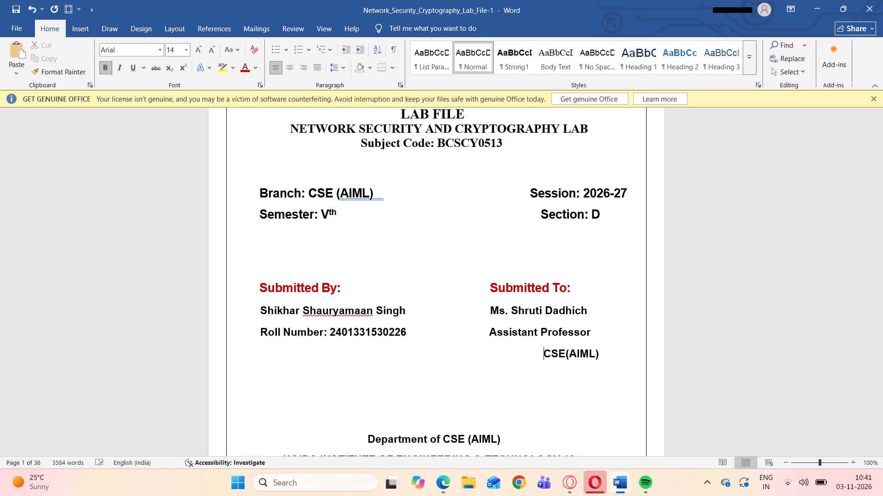
Shift the "Assistant Professor" line under "Submitted To:" to the right by adding eight leading spaces.
key(Up)
key(Down)
key(Left)
key(Up)
key(Left)
key(Left)
key(Left)
key(Left)
key(Left)
key(Left)
key(Left)
key(Left)
key(Left)
key(Left)
key(Left)
key(Left)
key(Left)
key(Left)
key(Left)
key(Right)
key(Right)
key(Right)
key(Right)
key(Right)
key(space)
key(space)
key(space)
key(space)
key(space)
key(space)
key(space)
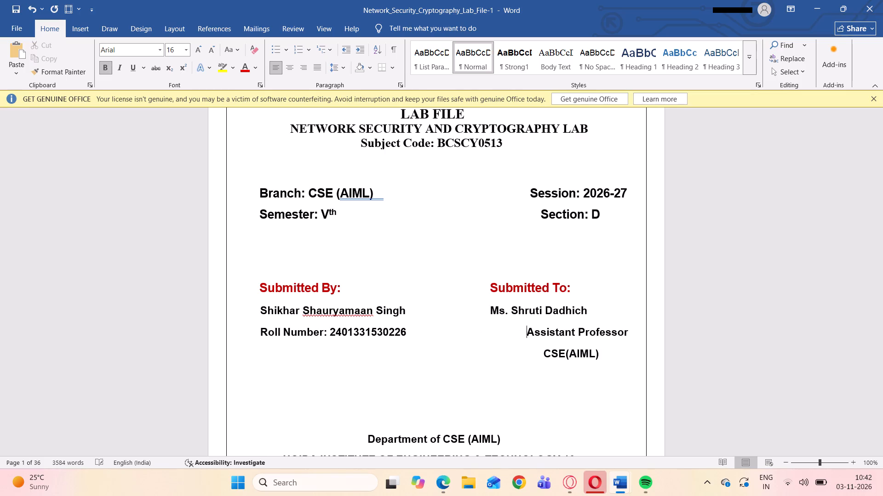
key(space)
key(Down)
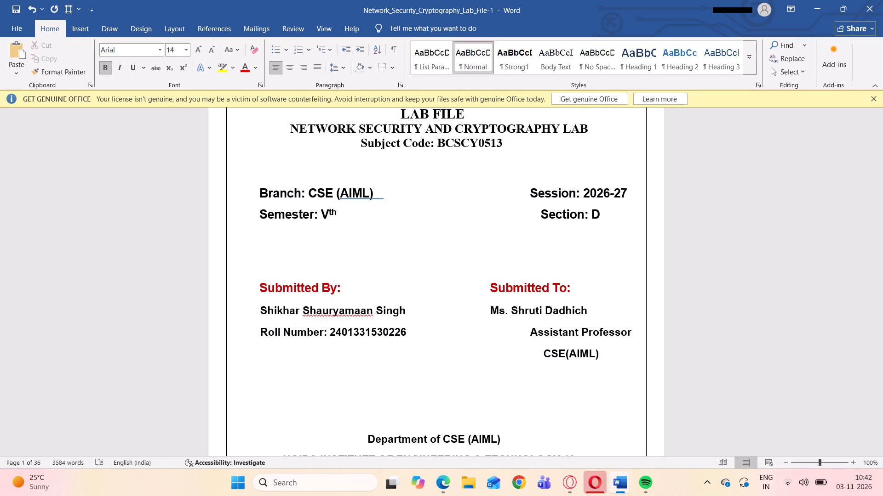
Shift the "CSE(AIML)" line under "Submitted To:" back to the left by deleting four of its leading spaces.
key(Right)
key(Right)
key(Right)
key(Right)
key(BackSpace)
key(BackSpace)
key(BackSpace)
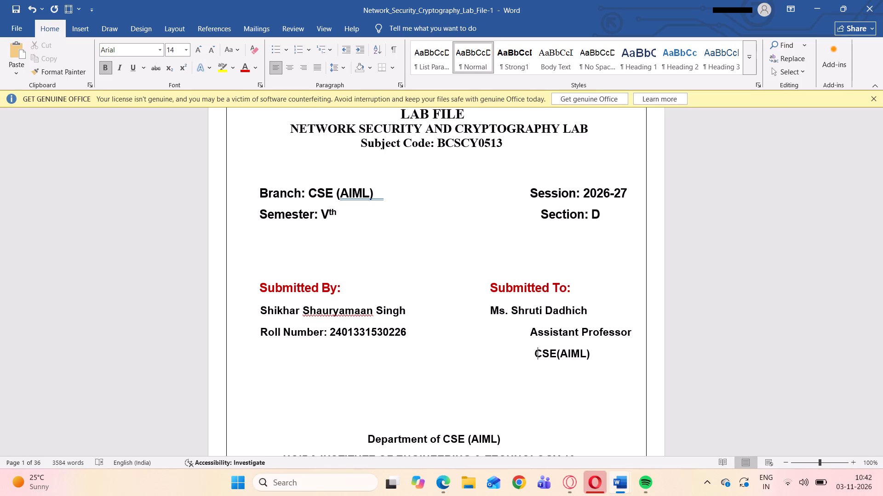
key(BackSpace)
Shift the "Assistant Professor" line slightly left by deleting two of its leading spaces.
key(Up)
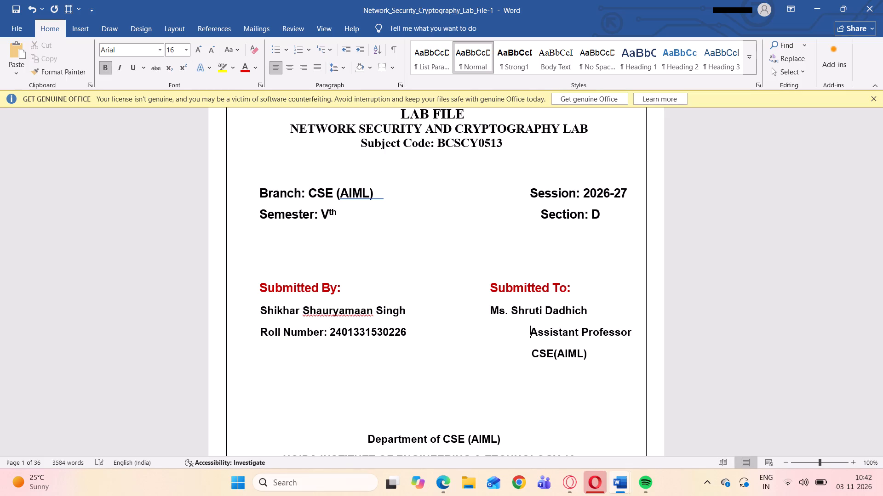
key(BackSpace)
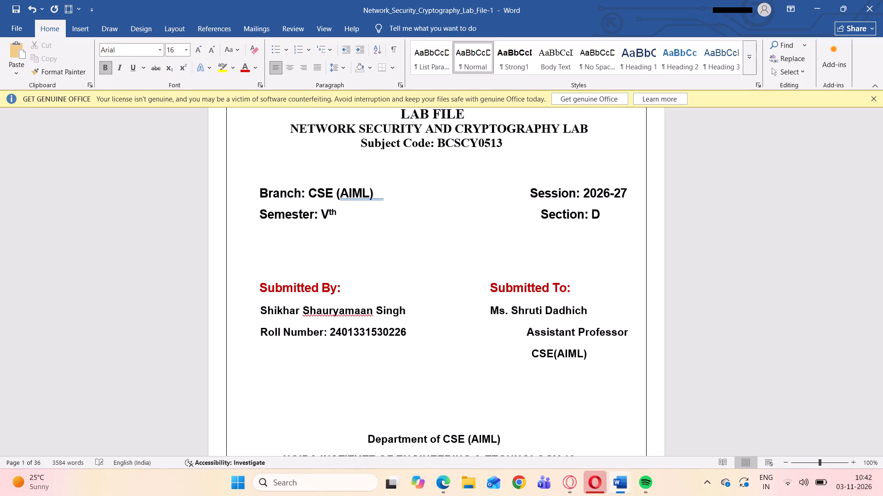
key(BackSpace)
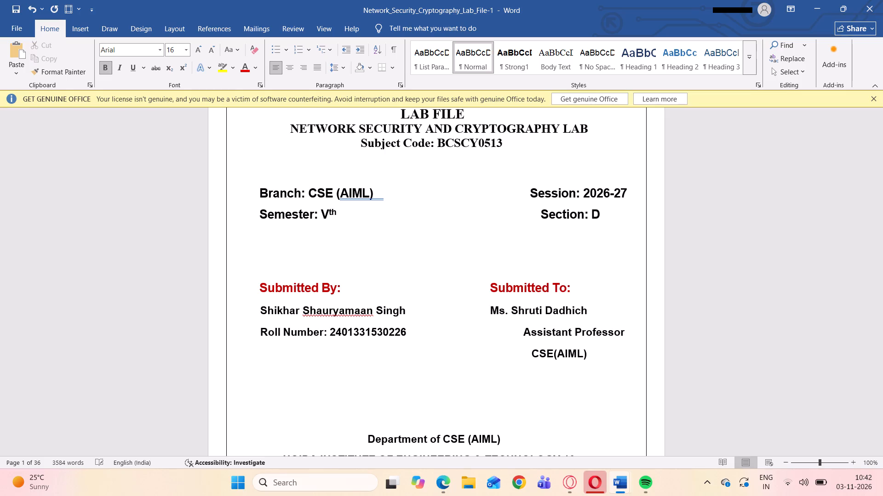
Delete two more leading spaces from the "CSE(AIML)" line to bring it closer to the "Assistant Professor" line's start.
key(Down)
key(Right)
key(Right)
key(Right)
key(BackSpace)
key(BackSpace)
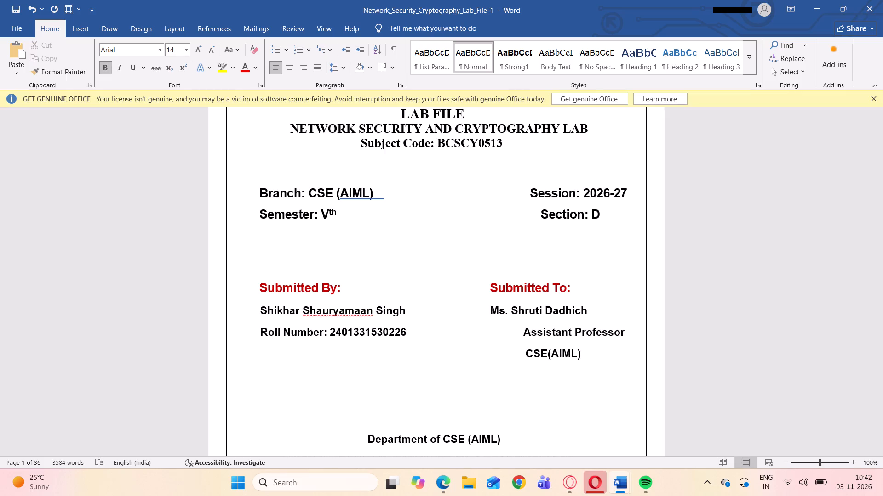
Shift the teacher's name line under "Submitted To:" to the right by adding nine leading spaces.
click(489, 316)
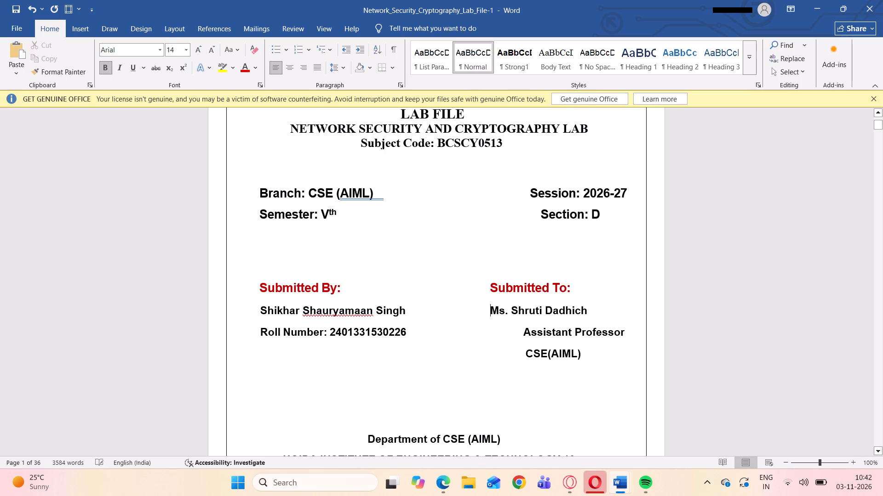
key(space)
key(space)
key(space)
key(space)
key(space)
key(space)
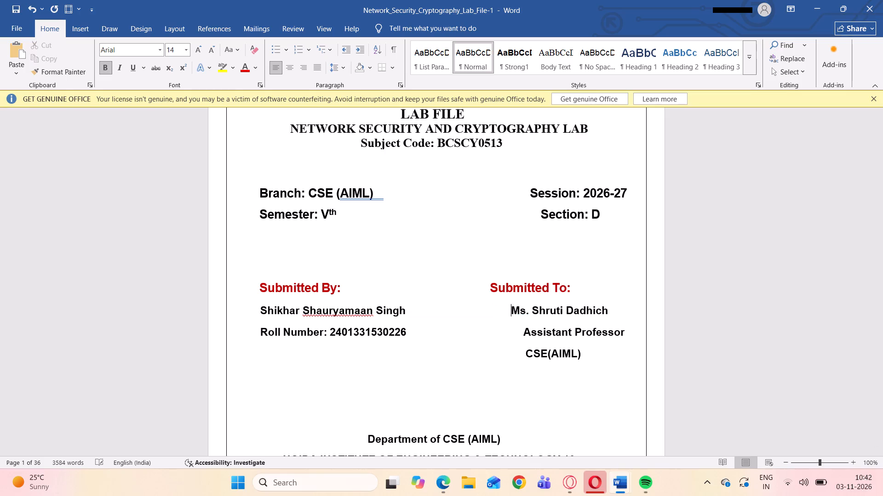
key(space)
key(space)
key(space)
Shift the "Submitted To:" heading to the right by adding nine spaces directly before it.
key(Up)
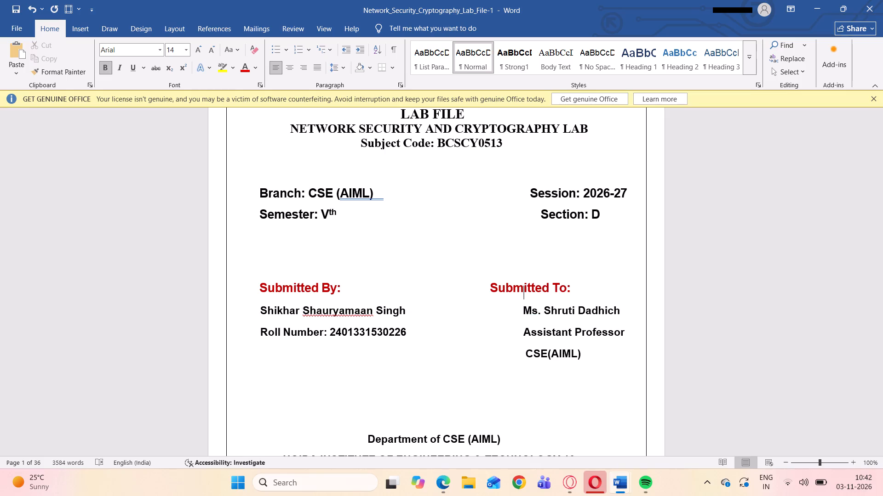
key(Left)
key(Left)
key(Left)
key(Left)
key(Left)
key(Left)
key(Right)
key(Right)
key(Right)
key(Right)
key(Right)
key(Right)
key(Right)
key(Right)
key(Right)
key(Right)
key(Right)
key(Left)
key(Left)
key(Left)
key(Left)
key(Left)
key(Left)
key(Left)
key(Left)
key(Left)
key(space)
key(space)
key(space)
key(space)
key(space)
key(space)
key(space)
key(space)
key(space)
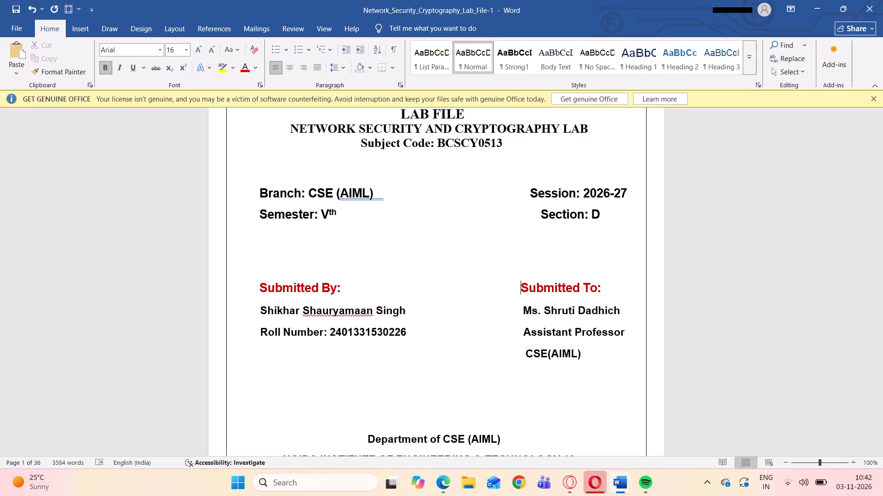
Switch to the "226 nlp file" document and copy its index table's Submission Date, Grade and Signature columns from the header through row 26.
scroll(489, 316, down, 15)
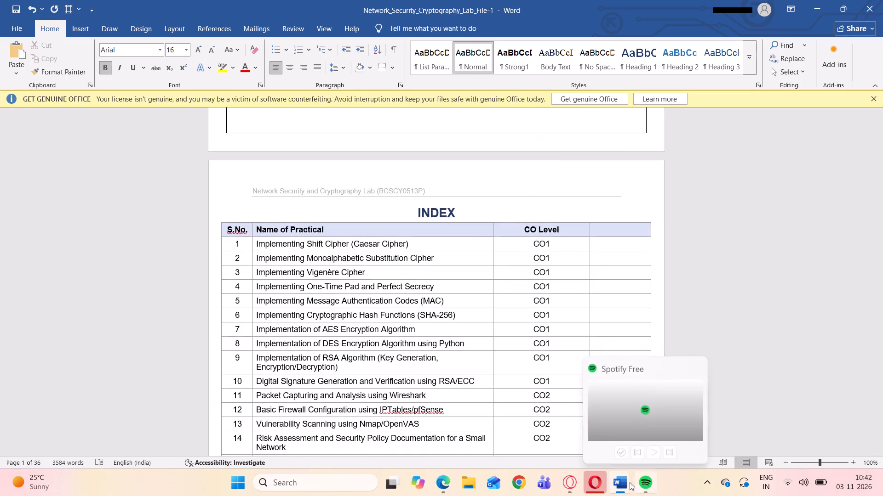
click(701, 437)
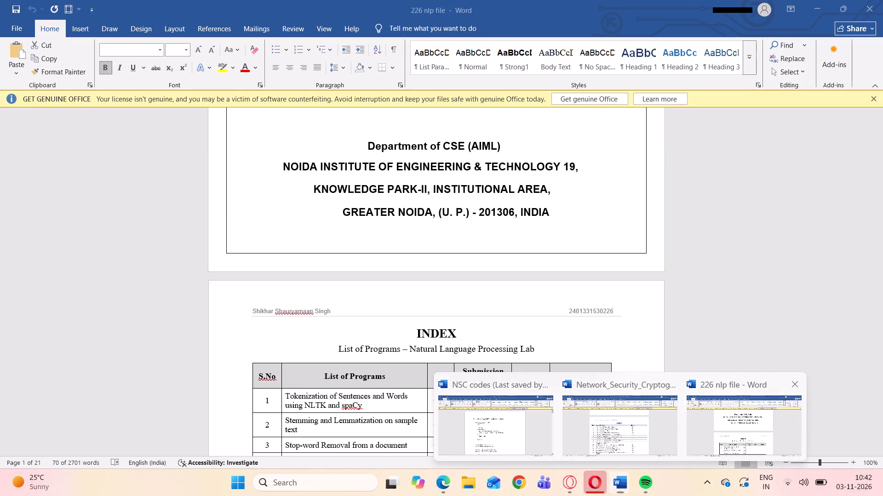
scroll(648, 376, down, 6)
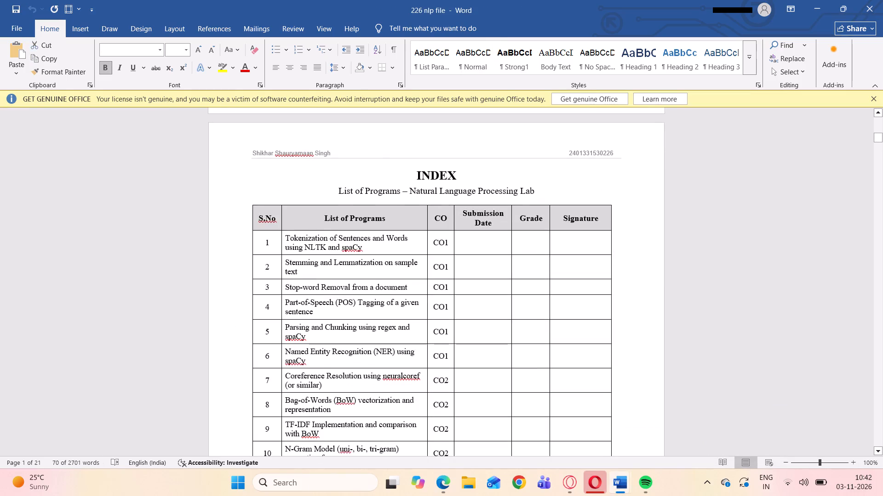
drag(464, 212, 582, 414)
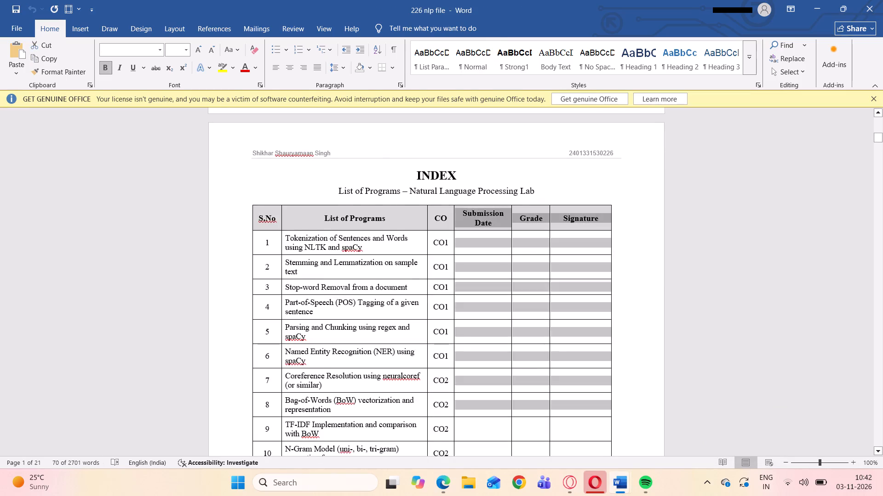
drag(582, 414, 592, 461)
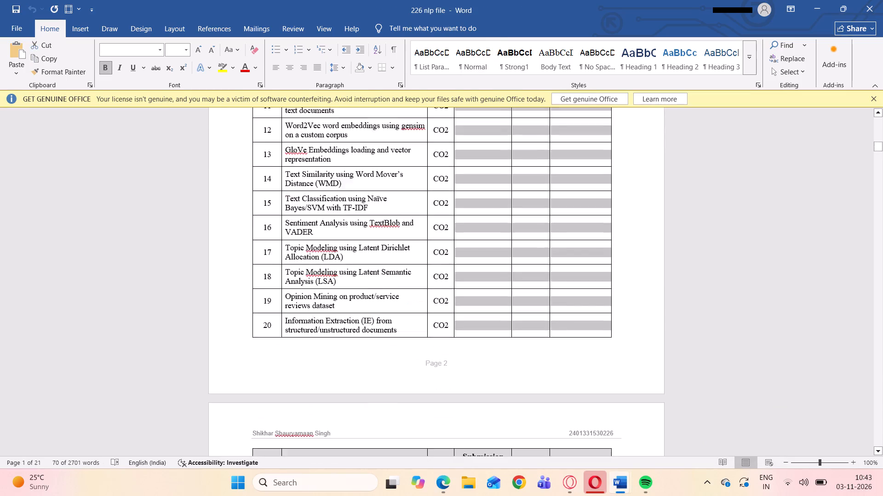
drag(592, 461, 599, 479)
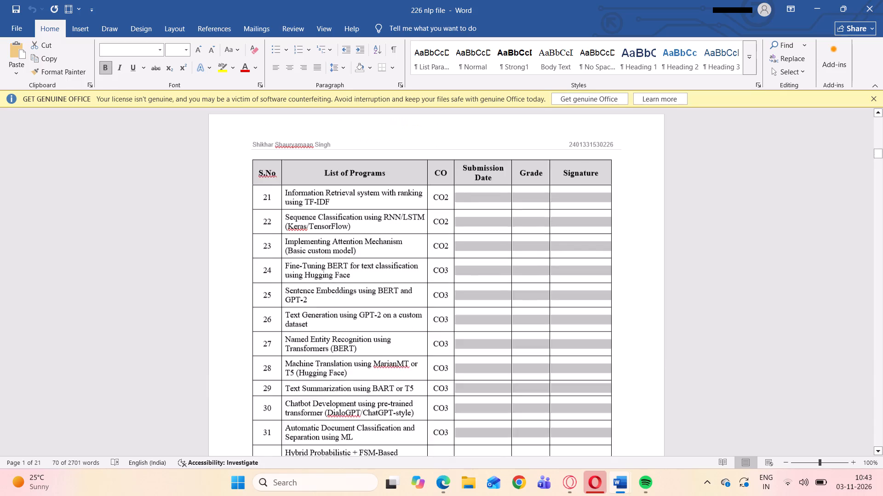
drag(599, 479, 599, 288)
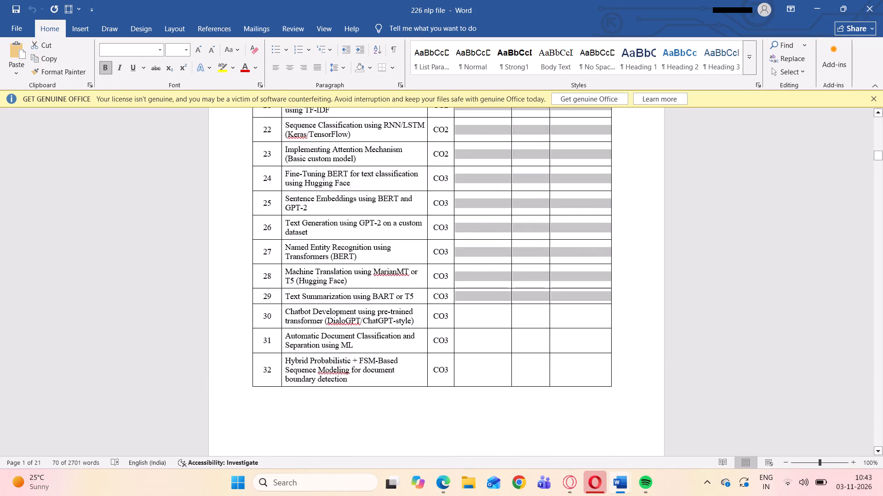
drag(599, 288, 608, 222)
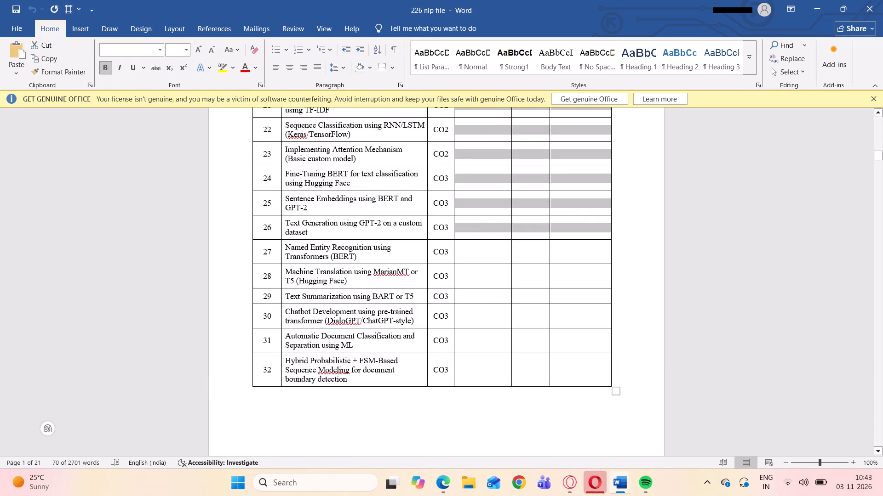
key(ctrl+c)
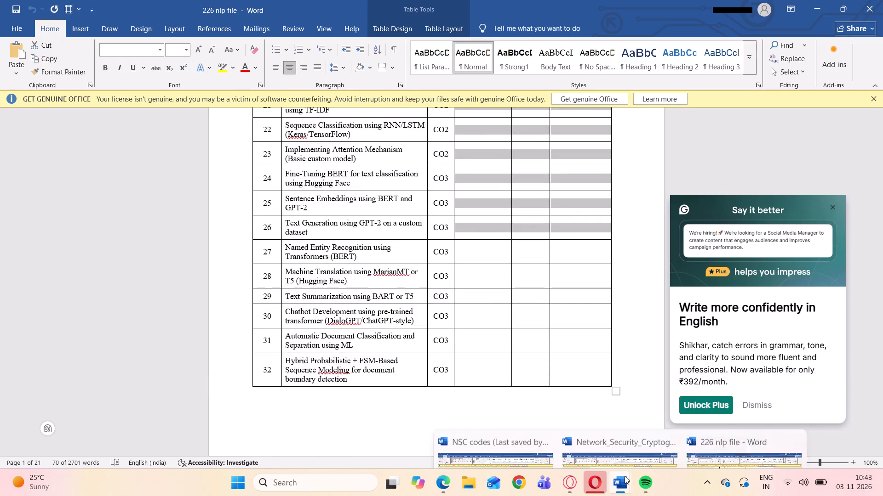
Return to the Network Security lab file and paste the copied columns at the empty last header cell of its INDEX table.
click(625, 434)
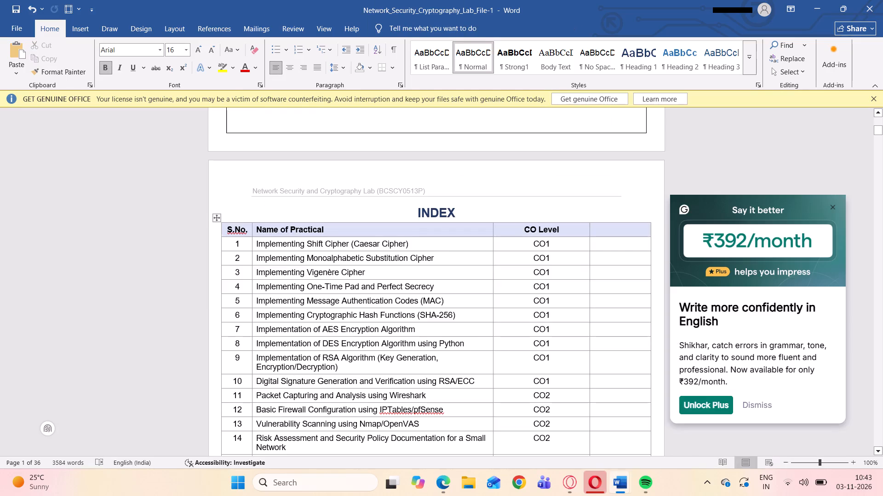
click(627, 233)
key(ctrl+v)
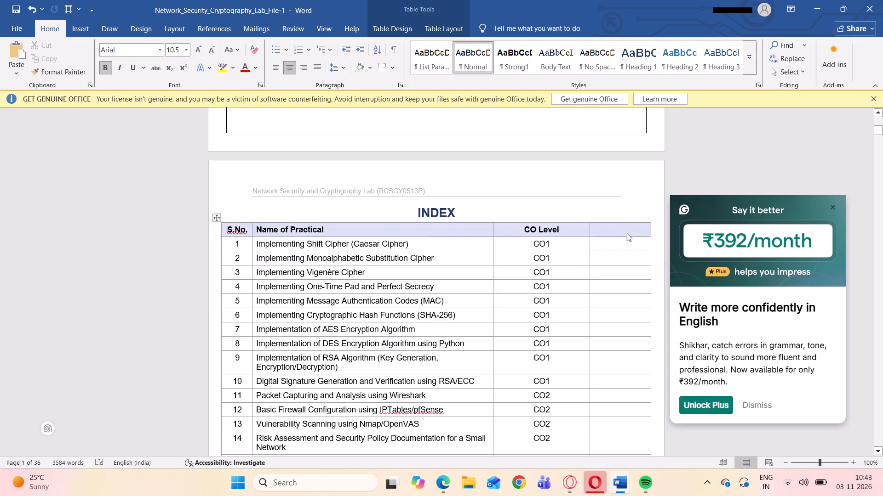
Clear the "Submission Date" header text from the column beside CO Level in the INDEX table.
click(585, 231)
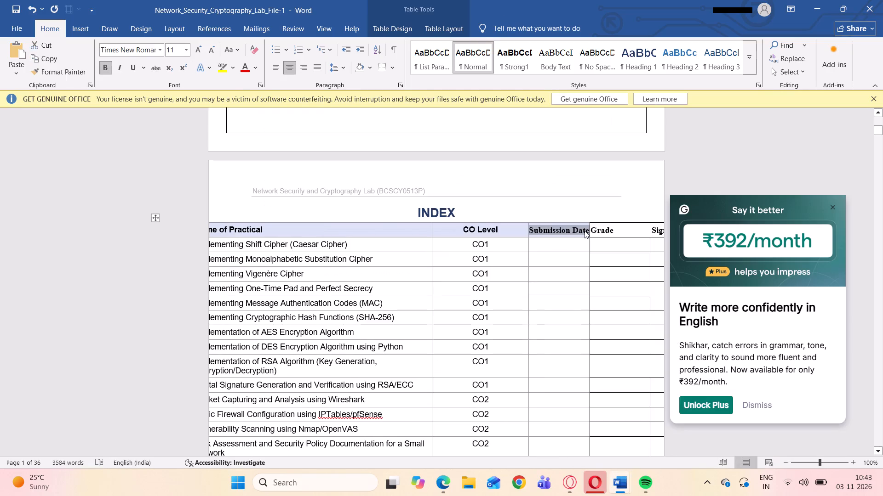
click(583, 231)
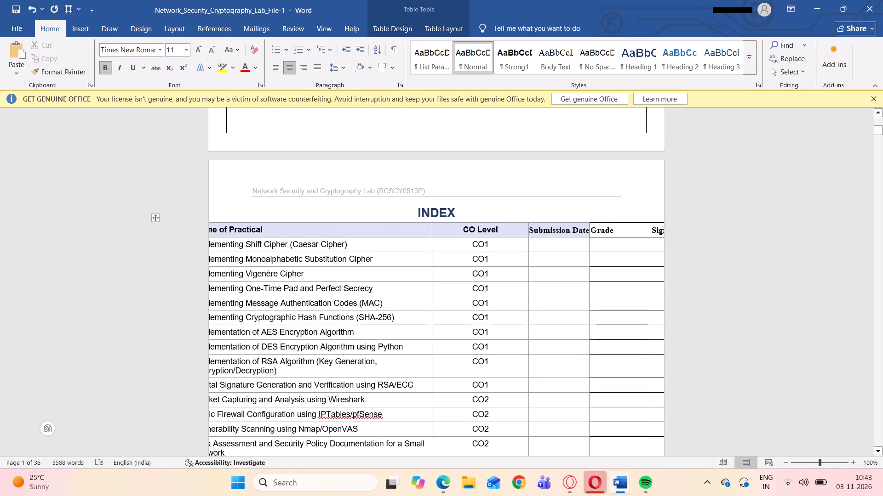
double_click(578, 229)
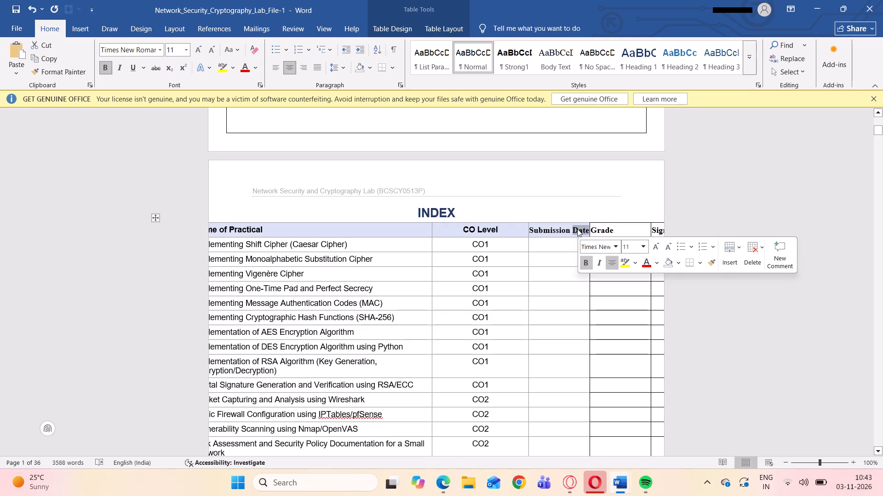
key(BackSpace)
key(BackSpace)
key(BackSpace)
key(BackSpace)
key(BackSpace)
key(BackSpace)
key(BackSpace)
key(BackSpace)
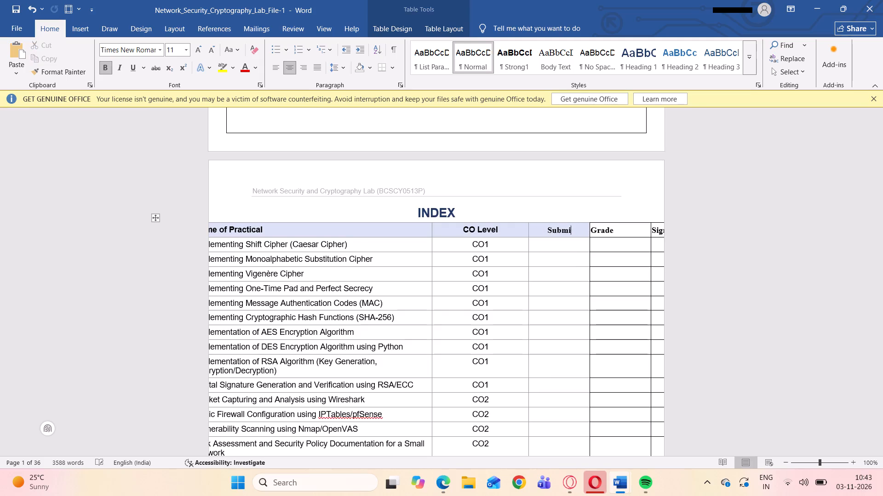
key(BackSpace)
key(BackSpace)
key(BackSpace)
key(BackSpace)
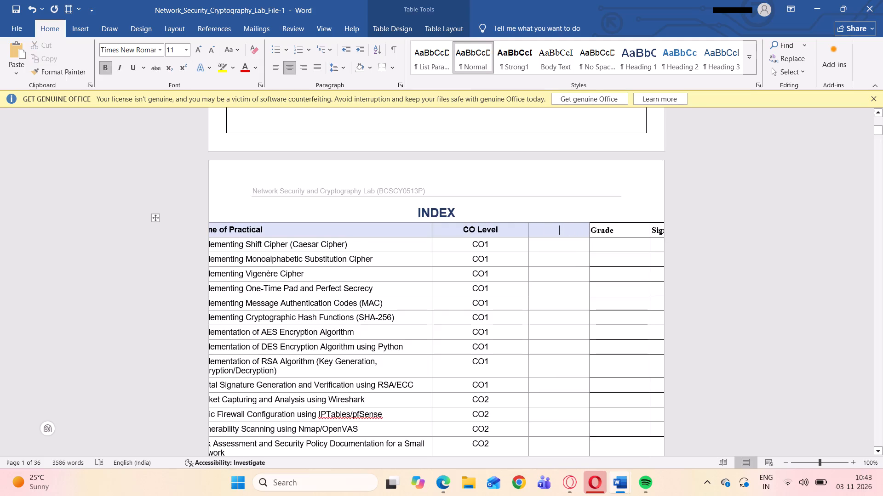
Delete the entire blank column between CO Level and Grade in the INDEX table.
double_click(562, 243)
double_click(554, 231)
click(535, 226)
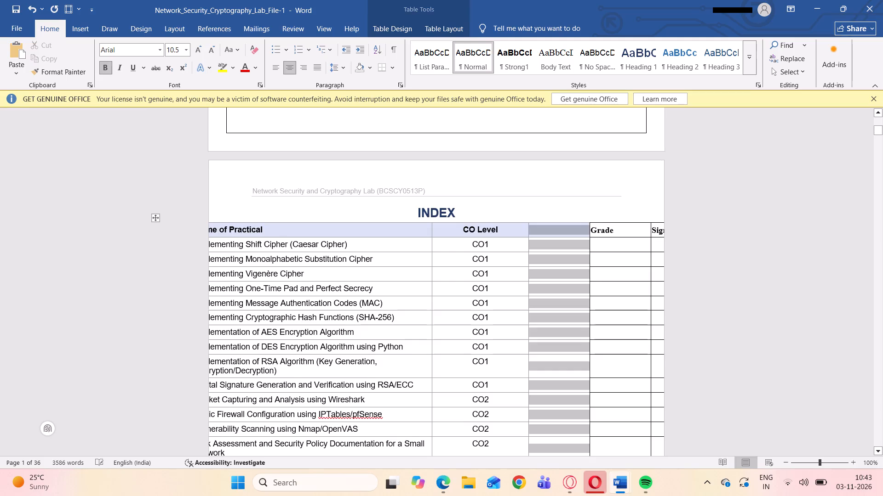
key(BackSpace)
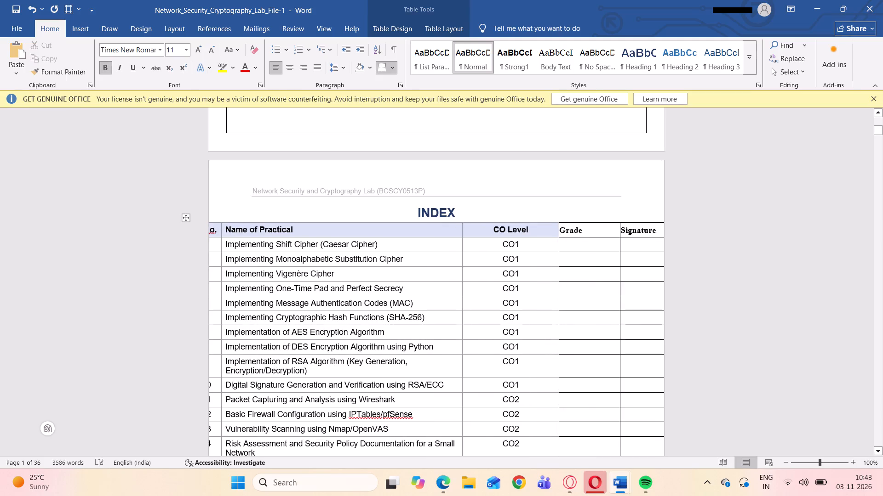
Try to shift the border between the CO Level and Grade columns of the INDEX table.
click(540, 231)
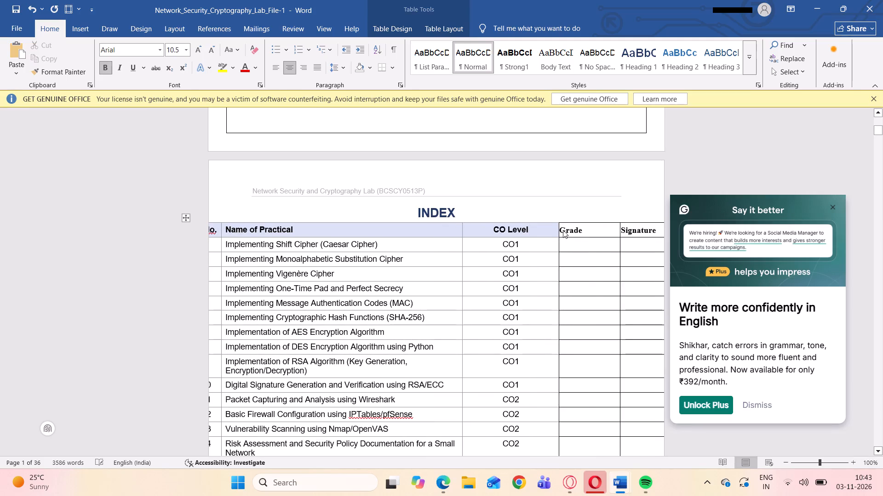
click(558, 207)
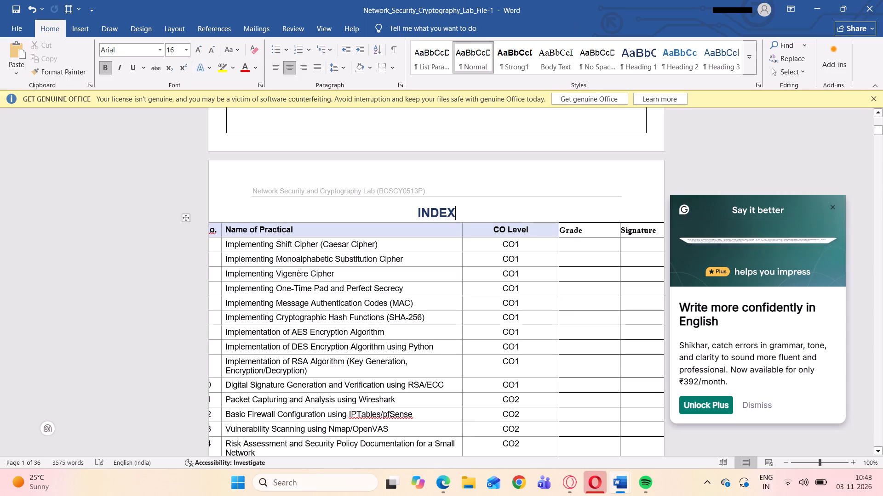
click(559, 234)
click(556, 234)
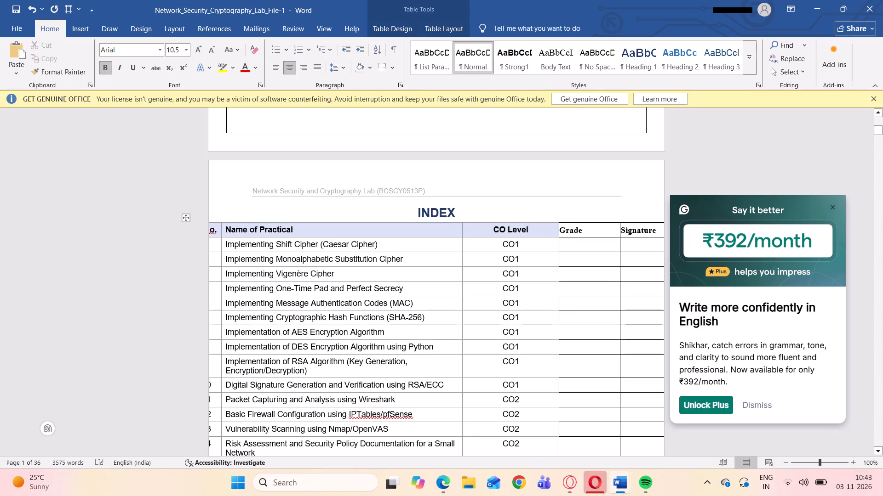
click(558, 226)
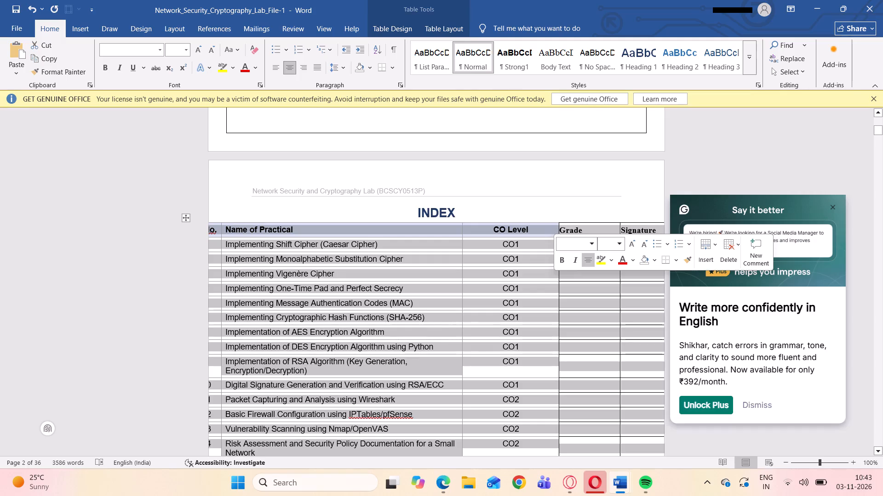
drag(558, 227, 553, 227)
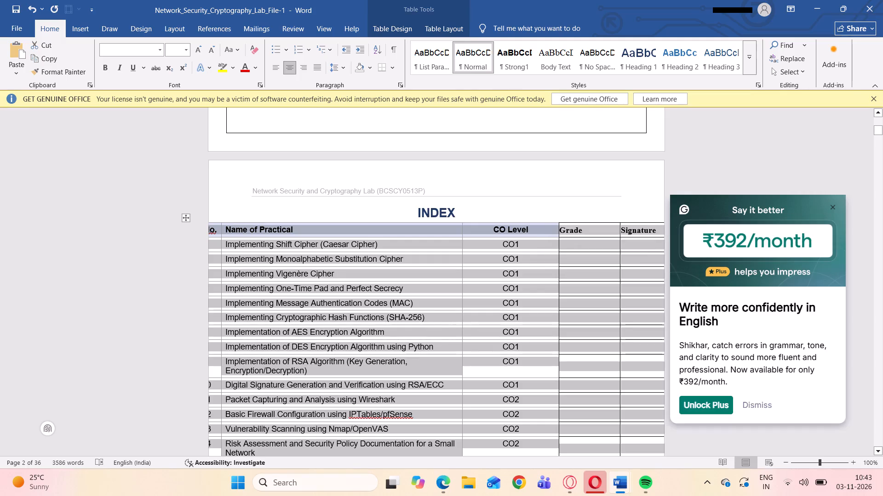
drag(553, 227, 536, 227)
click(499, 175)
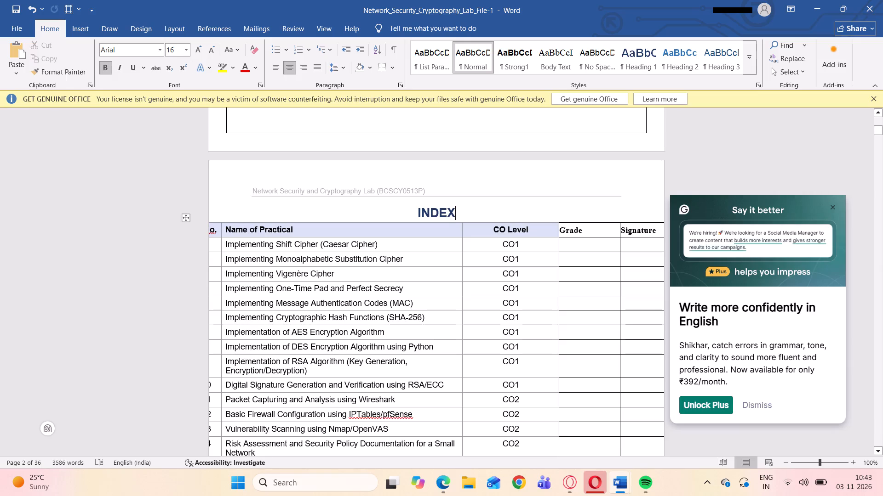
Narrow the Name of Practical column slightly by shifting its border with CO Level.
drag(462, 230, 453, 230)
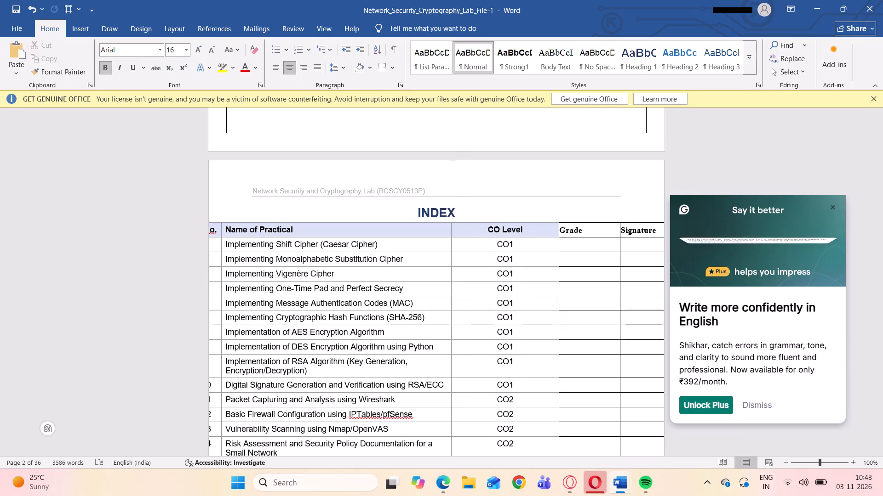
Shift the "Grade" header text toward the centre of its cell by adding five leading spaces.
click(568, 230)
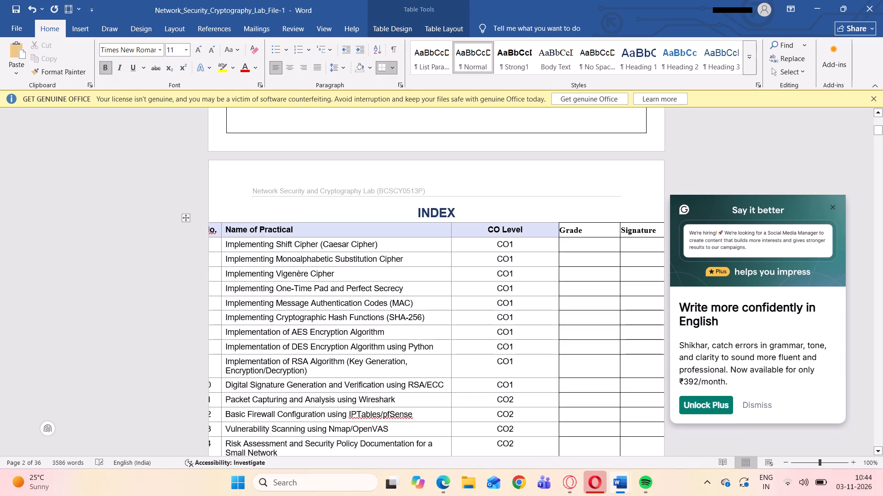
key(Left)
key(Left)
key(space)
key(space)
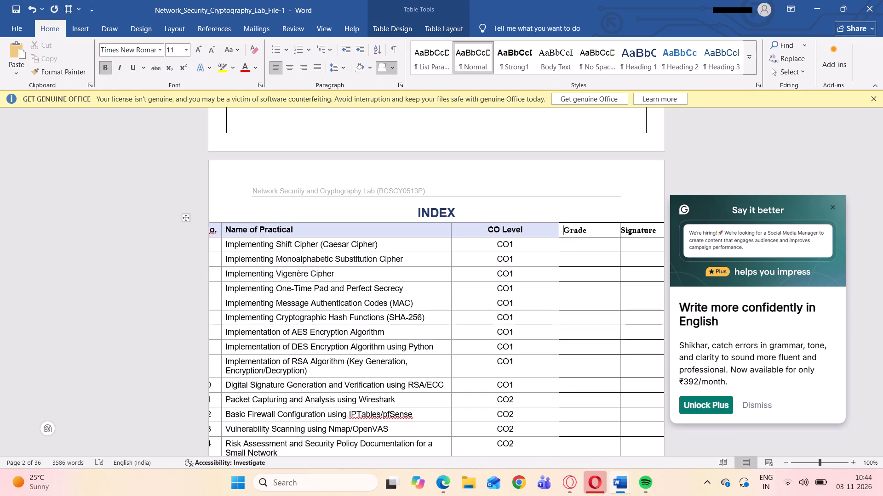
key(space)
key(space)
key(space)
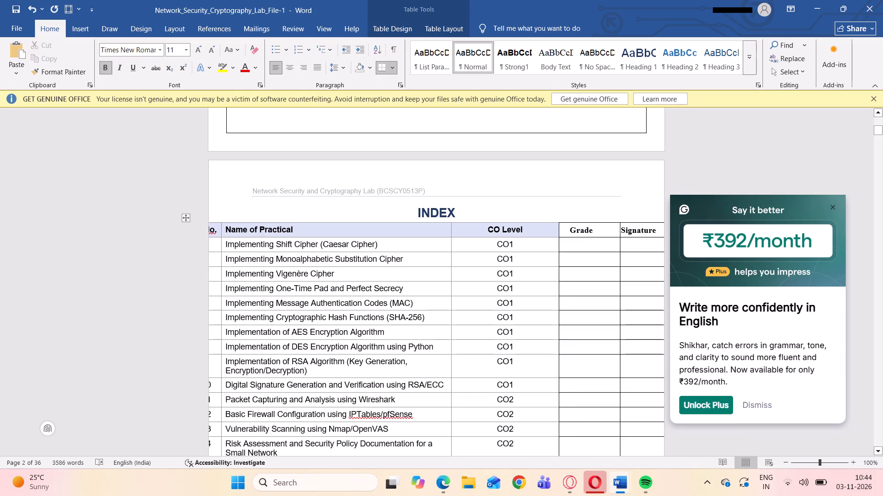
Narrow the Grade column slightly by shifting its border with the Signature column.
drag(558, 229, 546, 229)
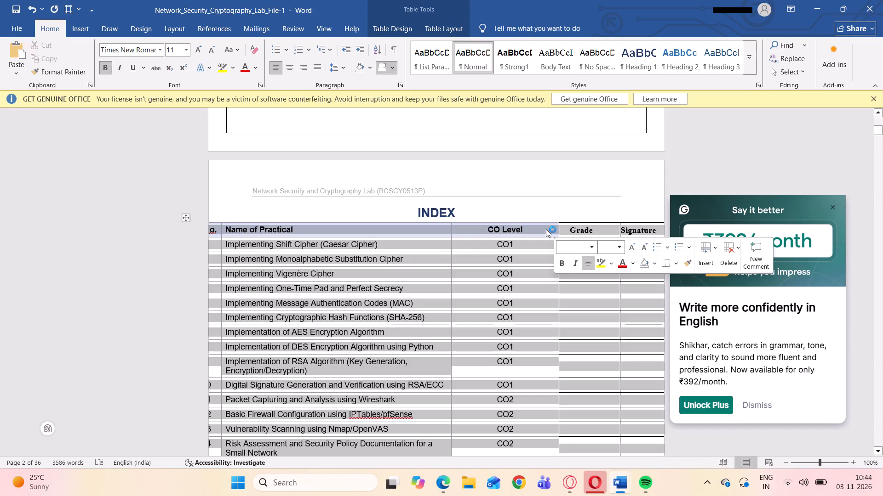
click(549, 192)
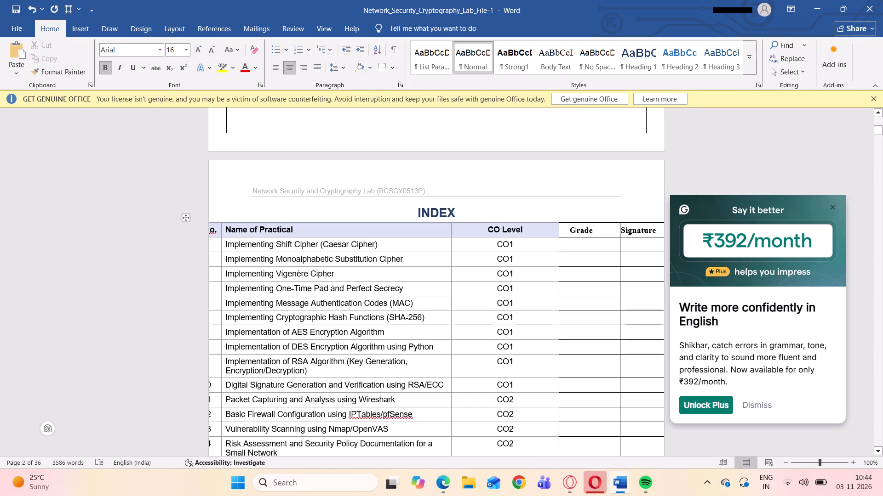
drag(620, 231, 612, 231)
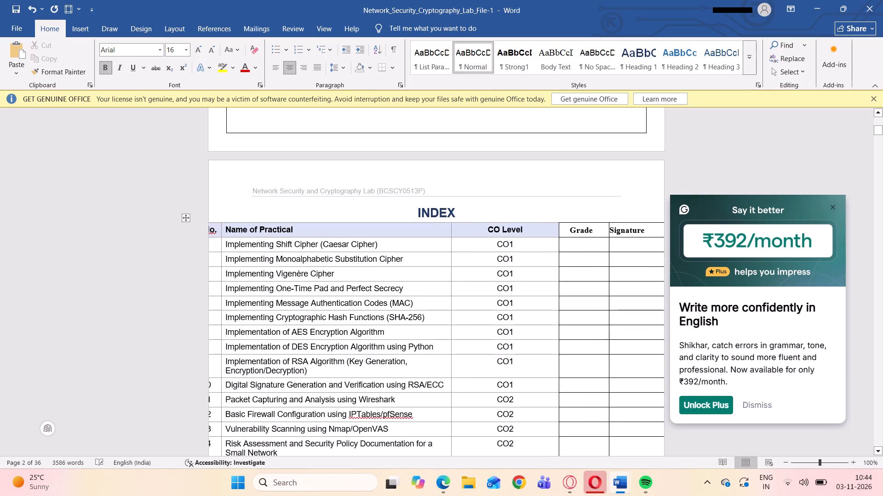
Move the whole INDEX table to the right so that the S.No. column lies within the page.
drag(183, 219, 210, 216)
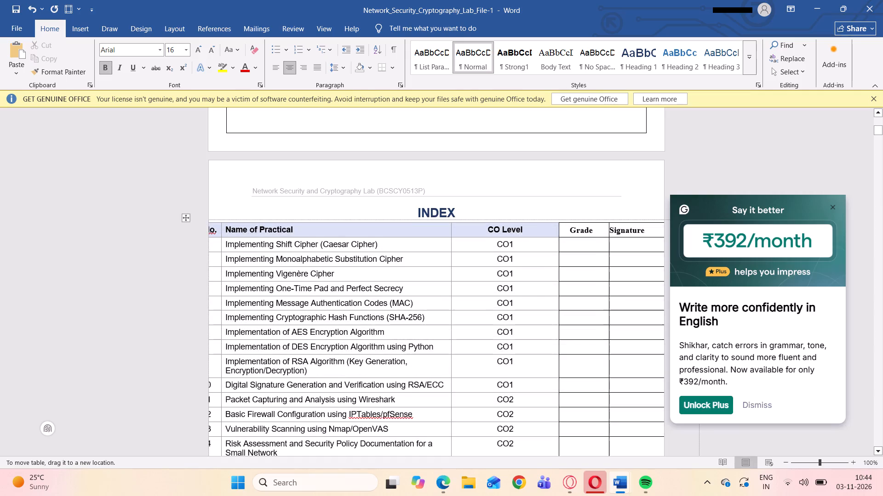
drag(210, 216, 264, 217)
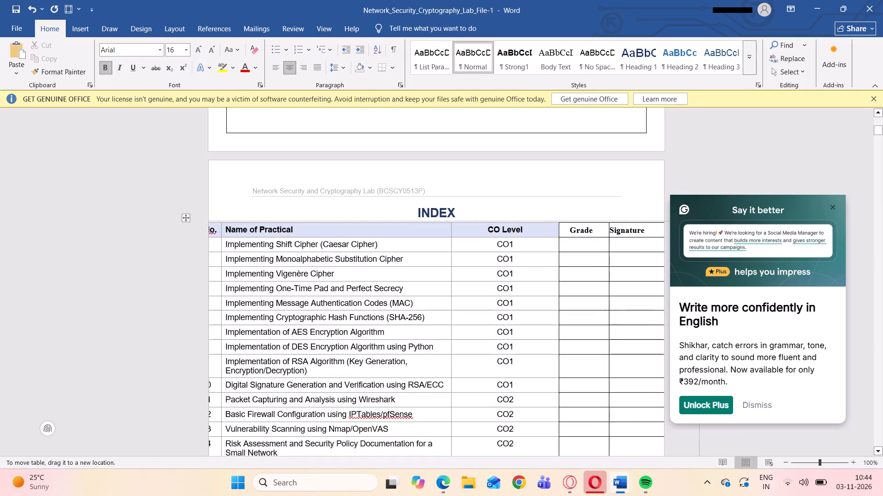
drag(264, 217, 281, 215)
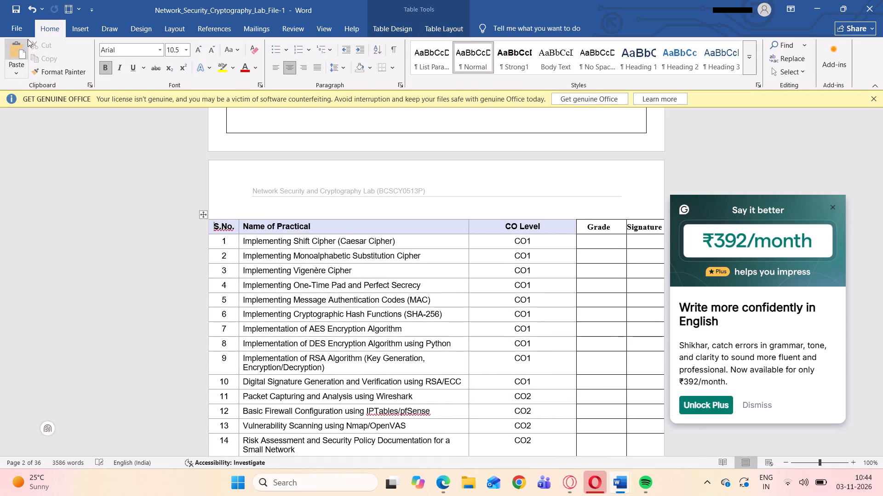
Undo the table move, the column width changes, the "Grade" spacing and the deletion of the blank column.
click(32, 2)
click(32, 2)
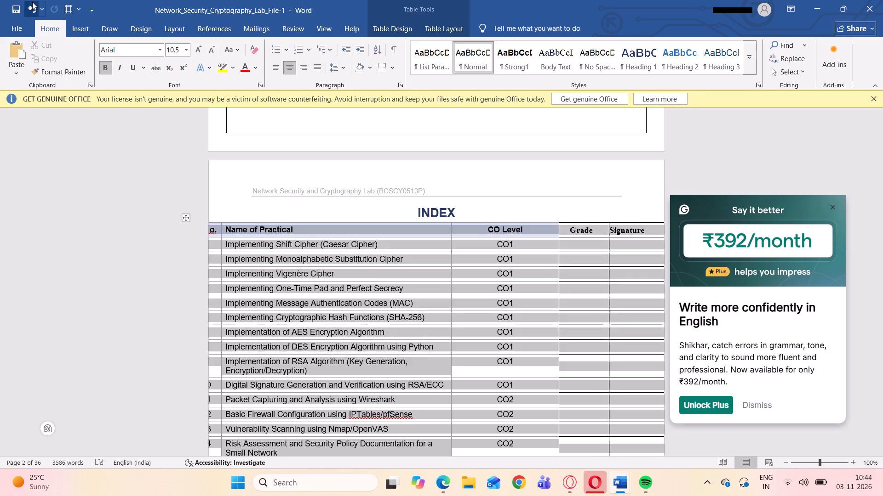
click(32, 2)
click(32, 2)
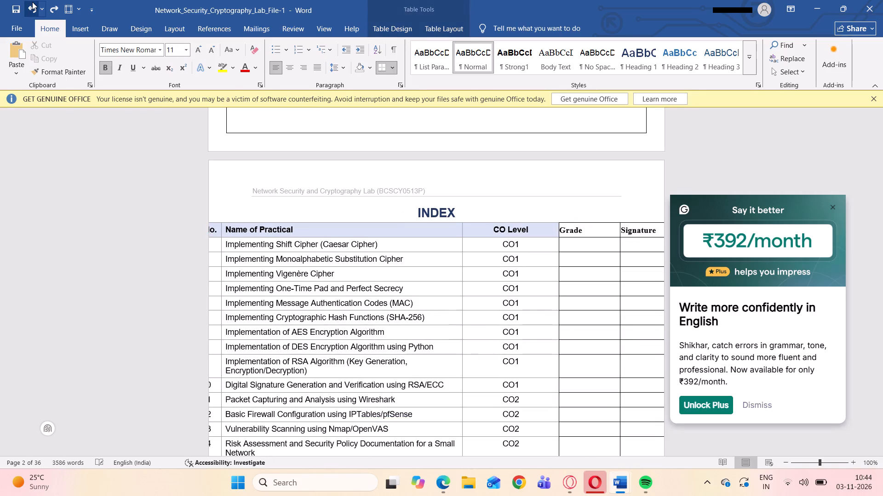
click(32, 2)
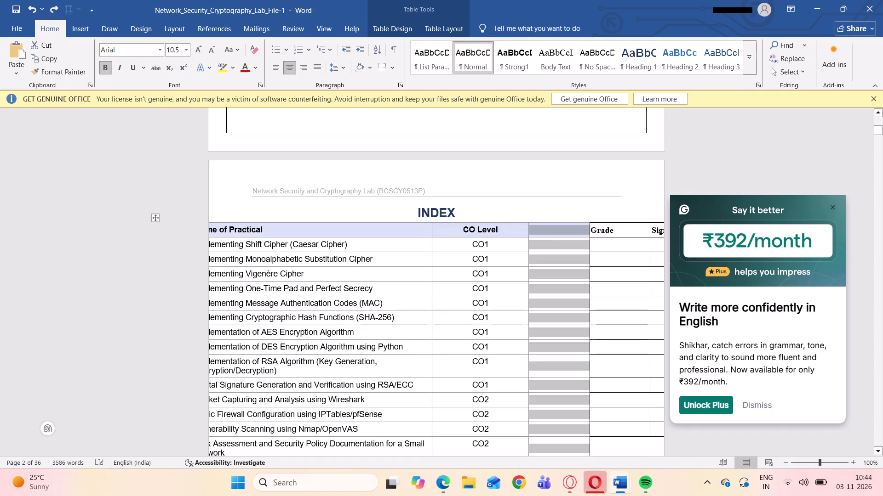
Move the whole INDEX table right, directly beneath its heading, so that the S.No. column lies within the page.
scroll(307, 238, down, 1)
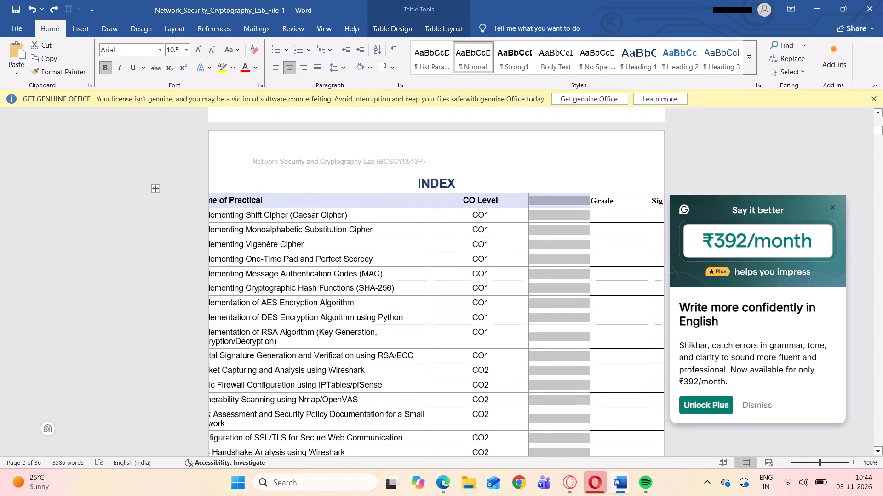
drag(155, 183, 244, 203)
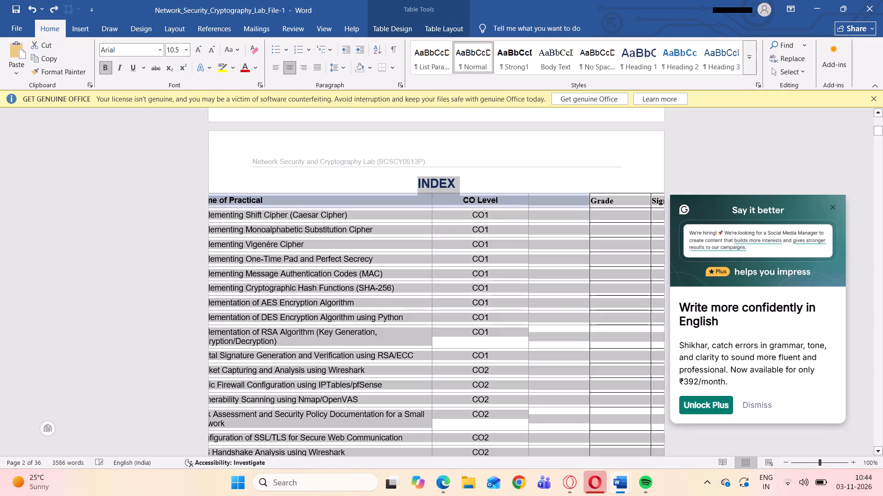
drag(244, 203, 235, 213)
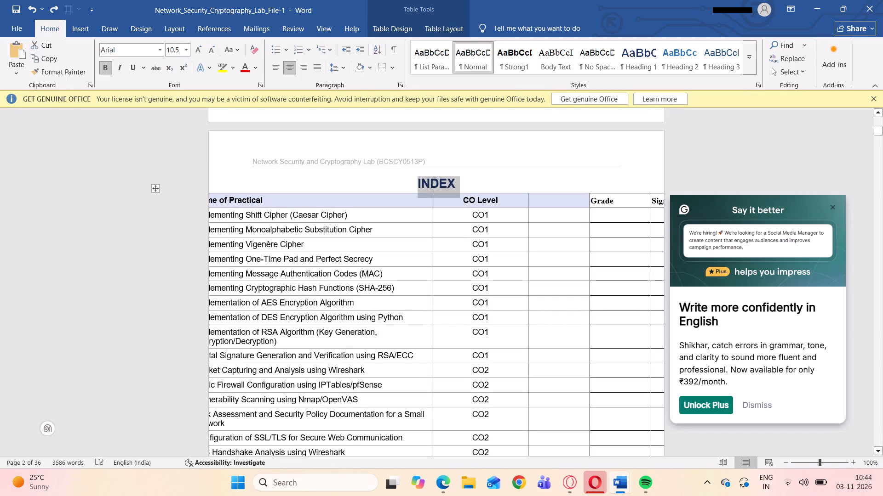
drag(156, 188, 233, 209)
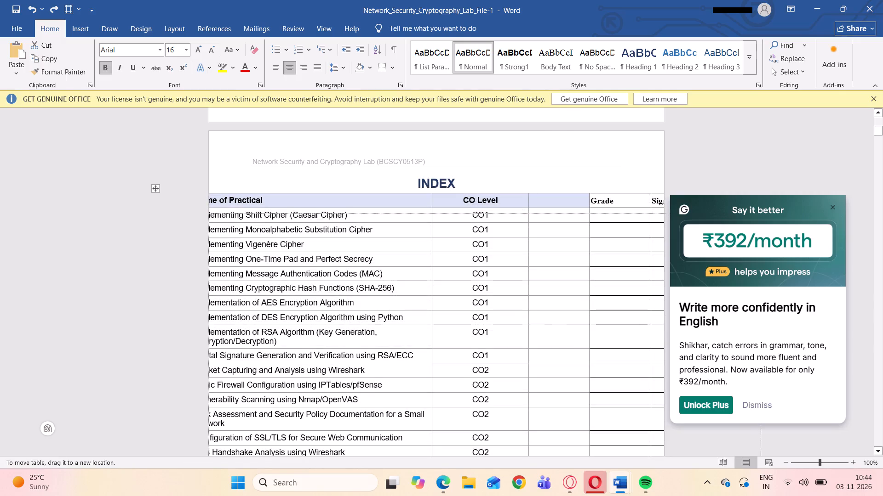
drag(233, 209, 253, 186)
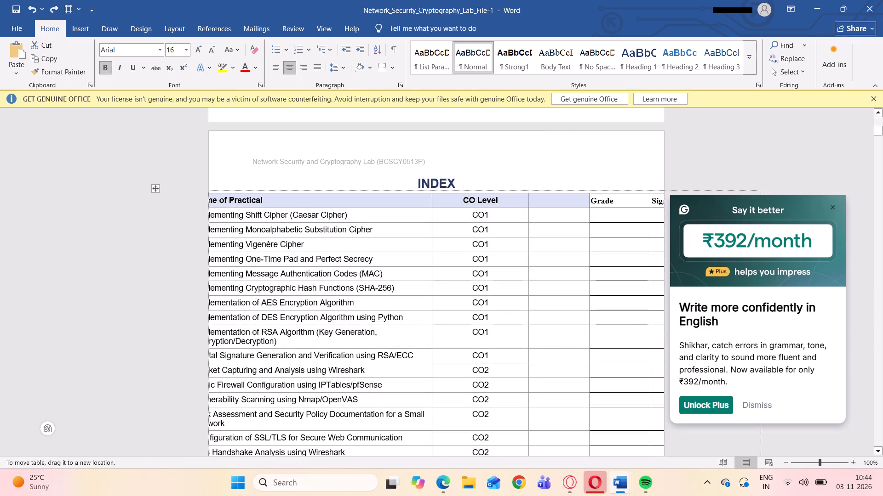
drag(253, 186, 253, 186)
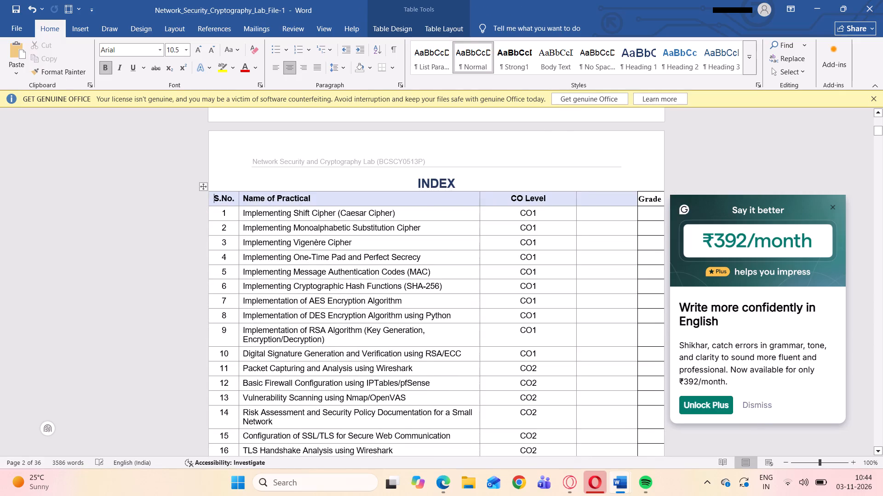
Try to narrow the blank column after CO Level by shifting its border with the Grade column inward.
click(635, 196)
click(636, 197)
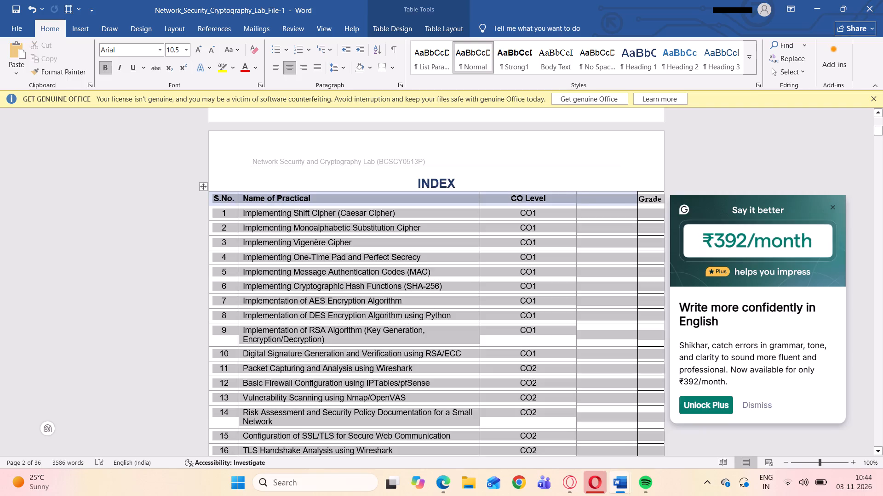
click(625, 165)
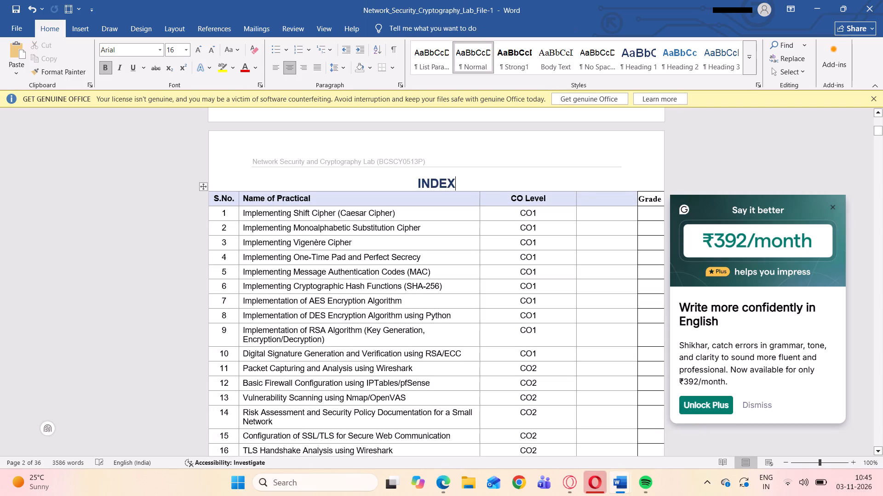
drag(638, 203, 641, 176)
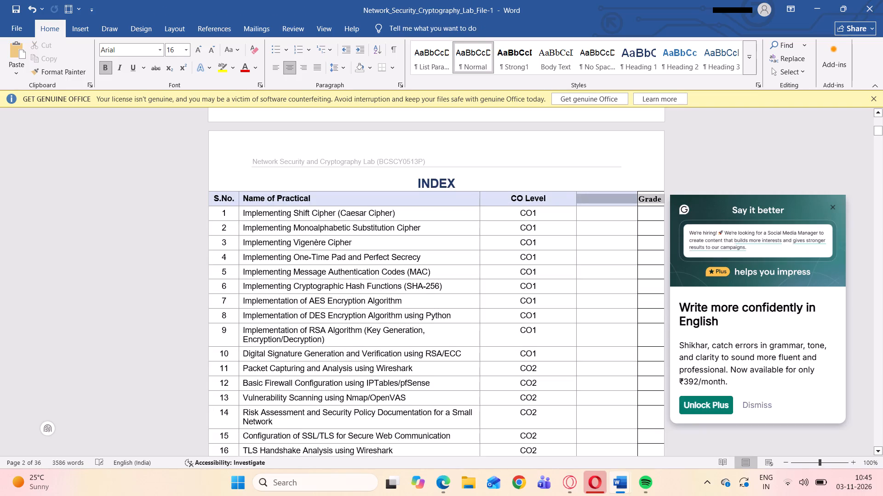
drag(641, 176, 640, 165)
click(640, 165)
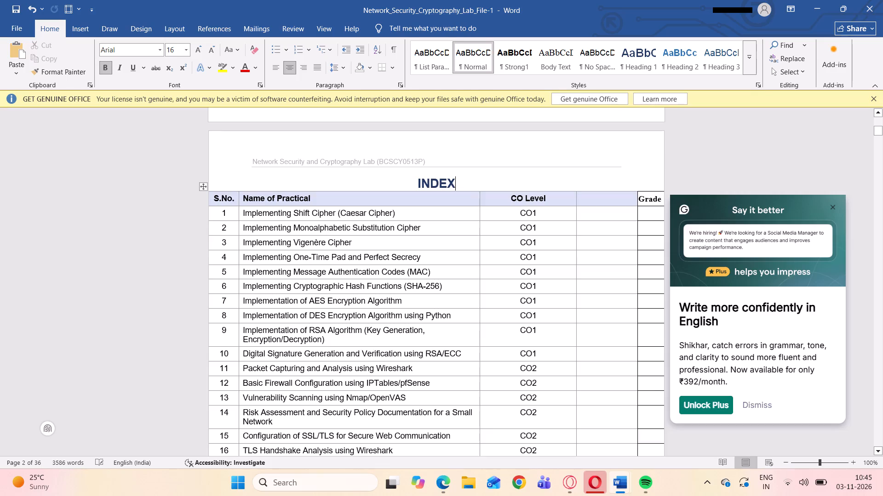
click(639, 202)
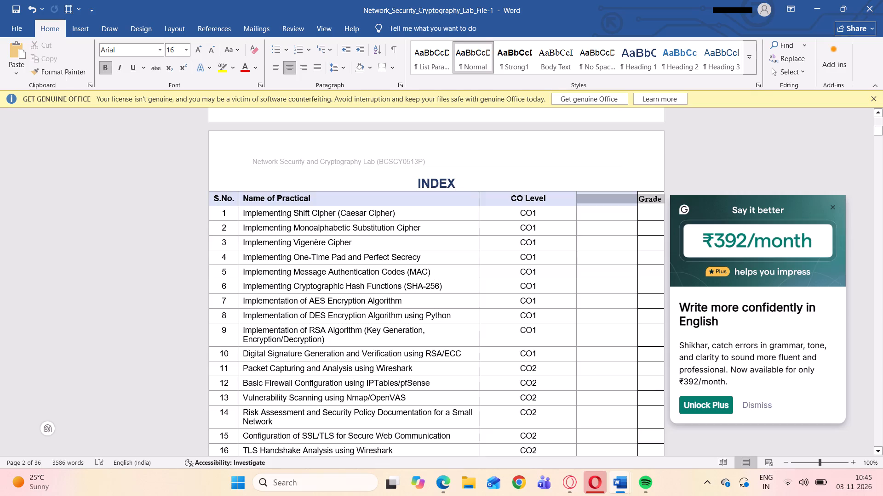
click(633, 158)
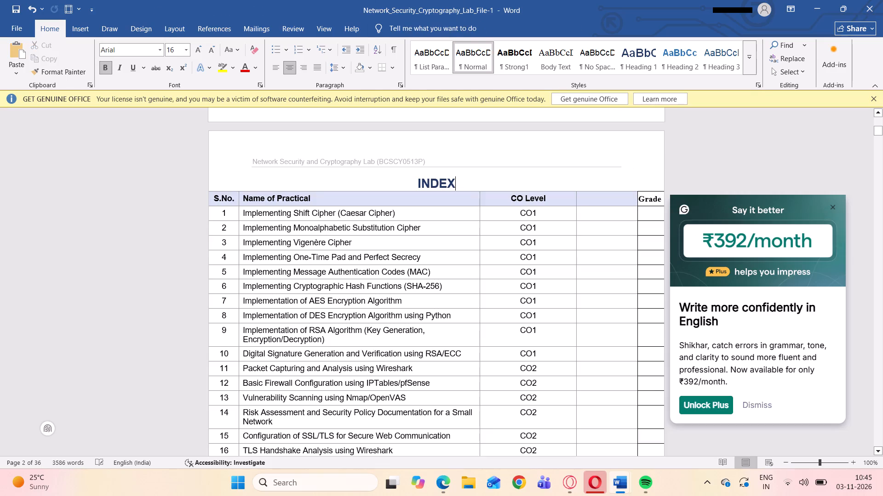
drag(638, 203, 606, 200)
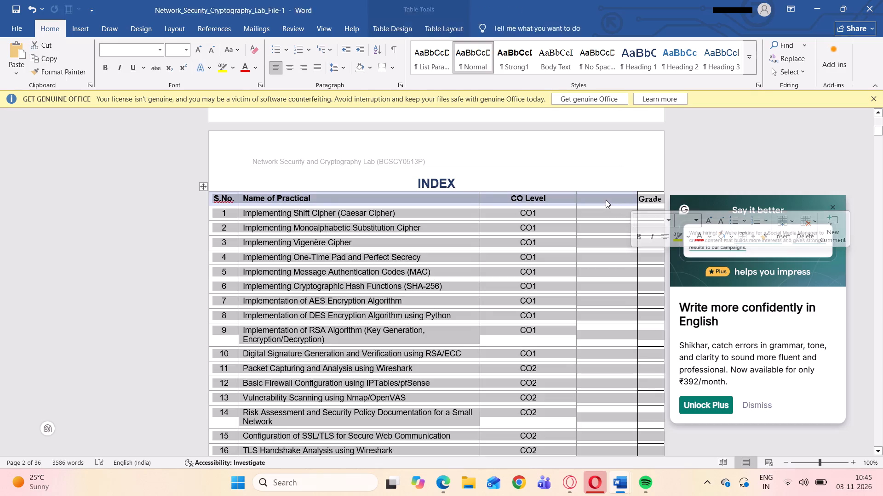
Delete the blank header cell between CO Level and Grade, shifting the following cells left.
click(606, 200)
double_click(606, 200)
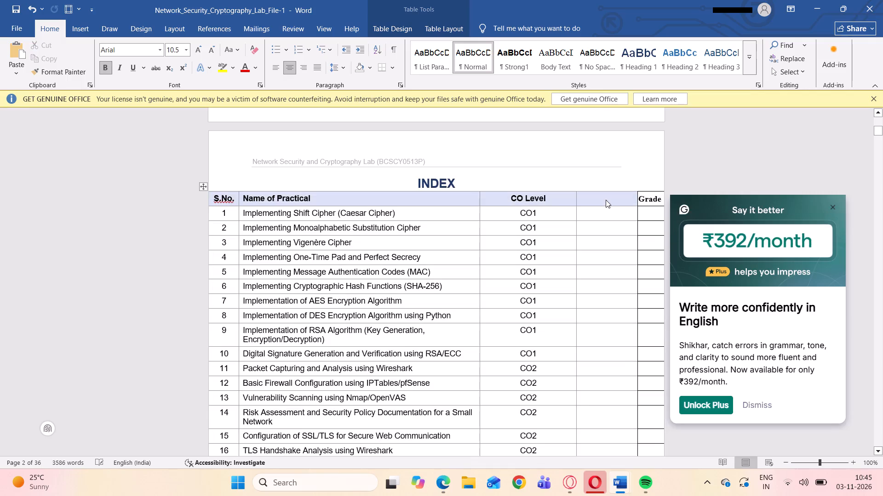
double_click(606, 200)
drag(606, 200, 617, 200)
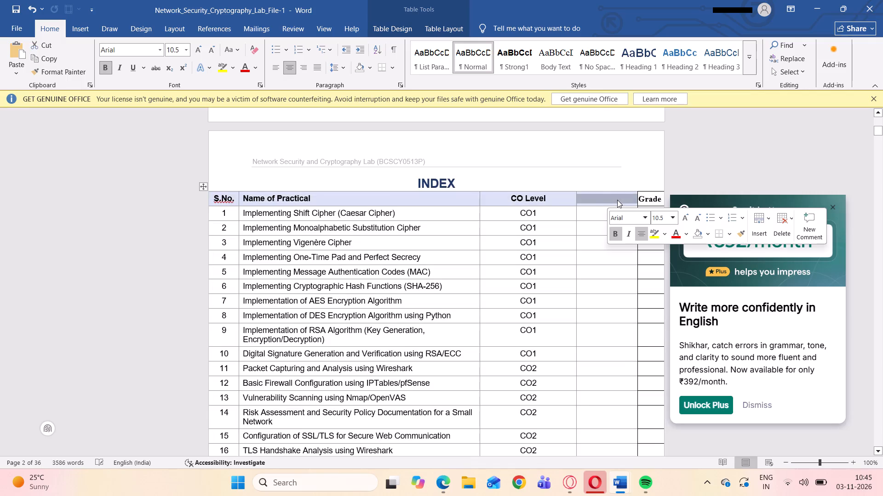
key(BackSpace)
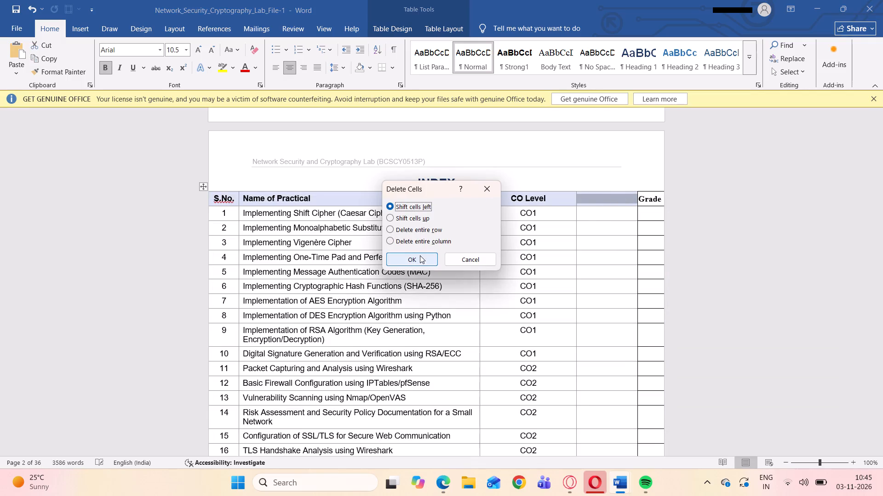
click(420, 257)
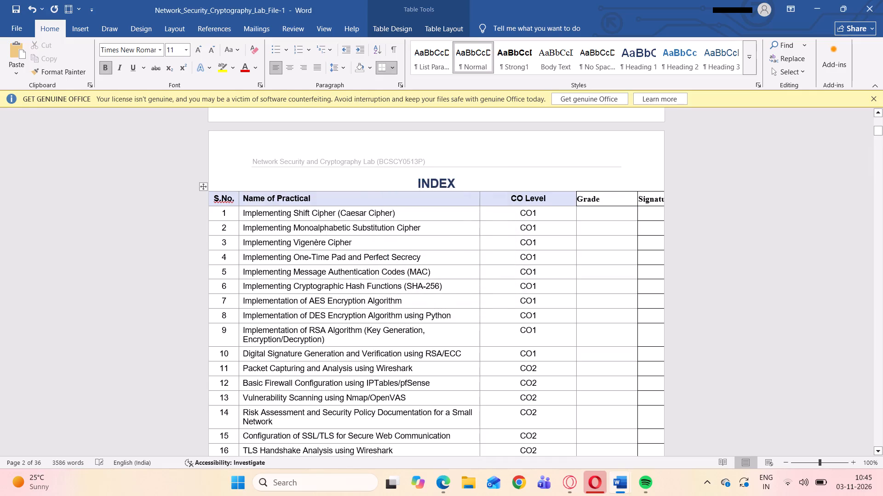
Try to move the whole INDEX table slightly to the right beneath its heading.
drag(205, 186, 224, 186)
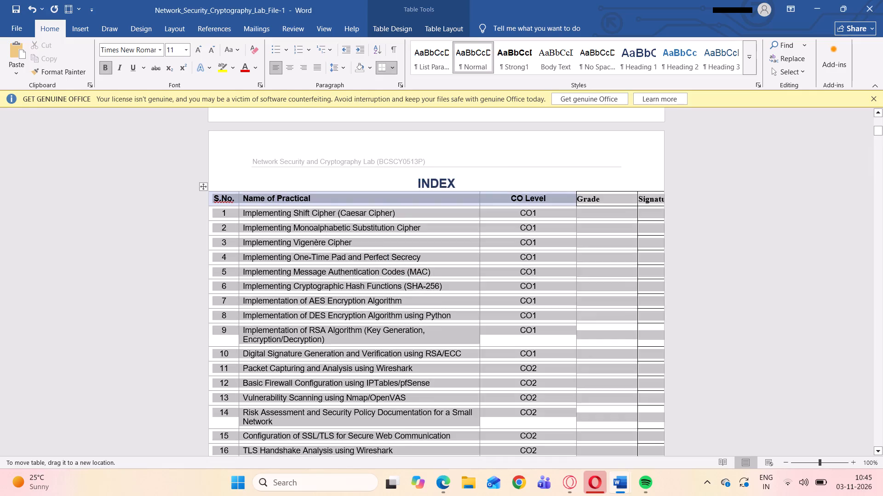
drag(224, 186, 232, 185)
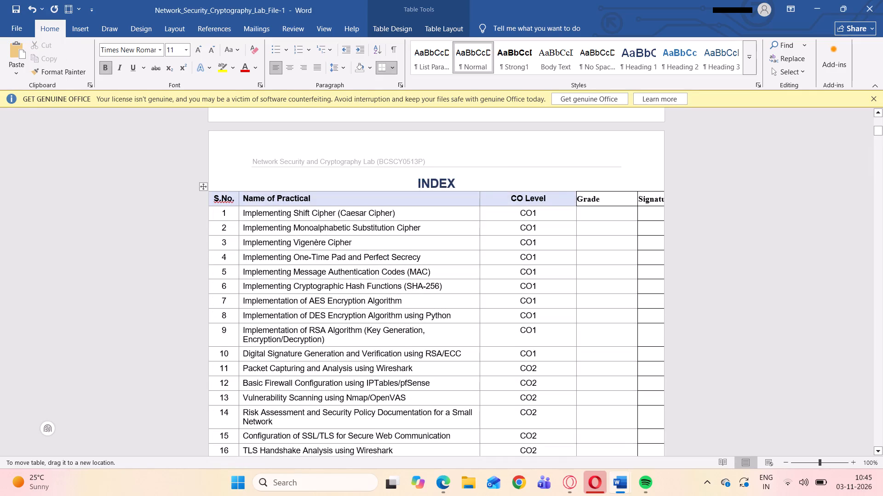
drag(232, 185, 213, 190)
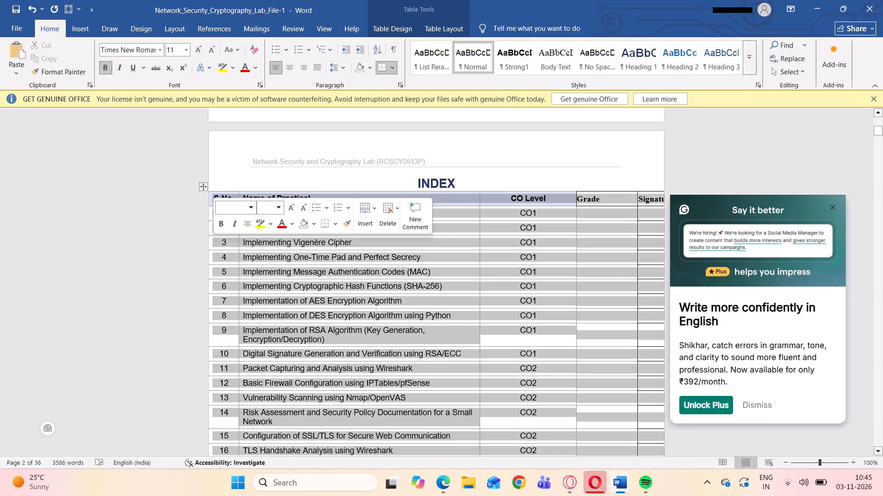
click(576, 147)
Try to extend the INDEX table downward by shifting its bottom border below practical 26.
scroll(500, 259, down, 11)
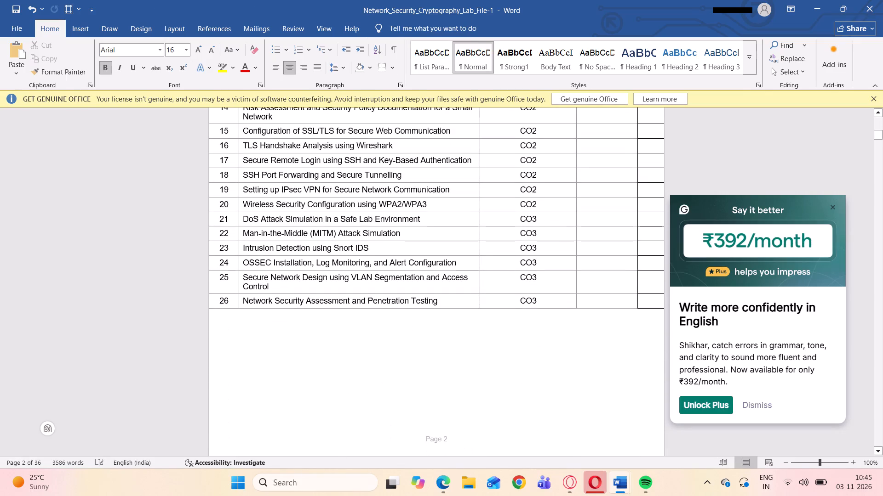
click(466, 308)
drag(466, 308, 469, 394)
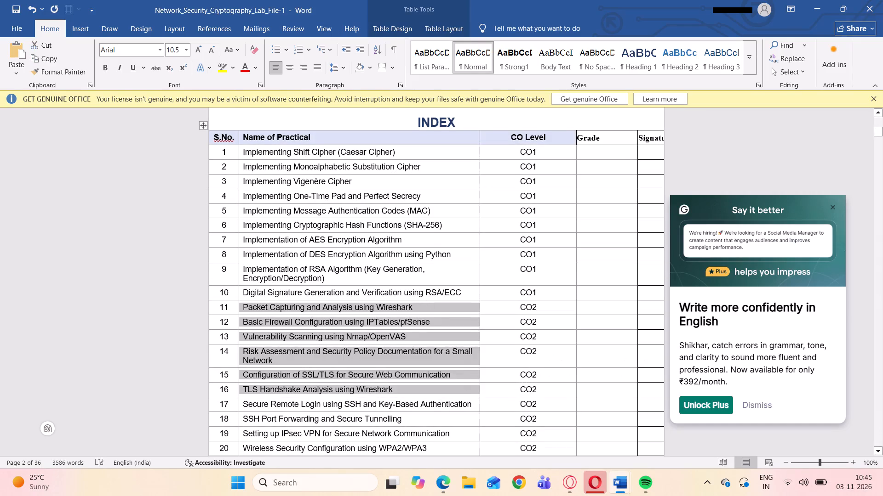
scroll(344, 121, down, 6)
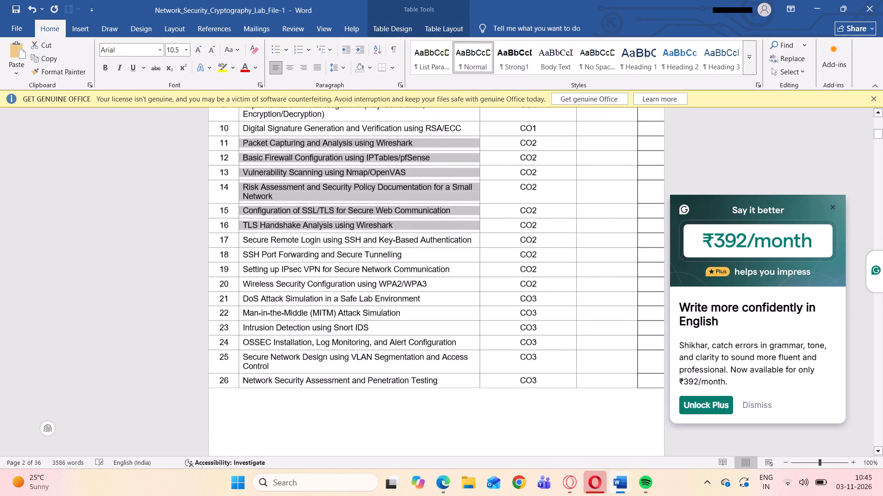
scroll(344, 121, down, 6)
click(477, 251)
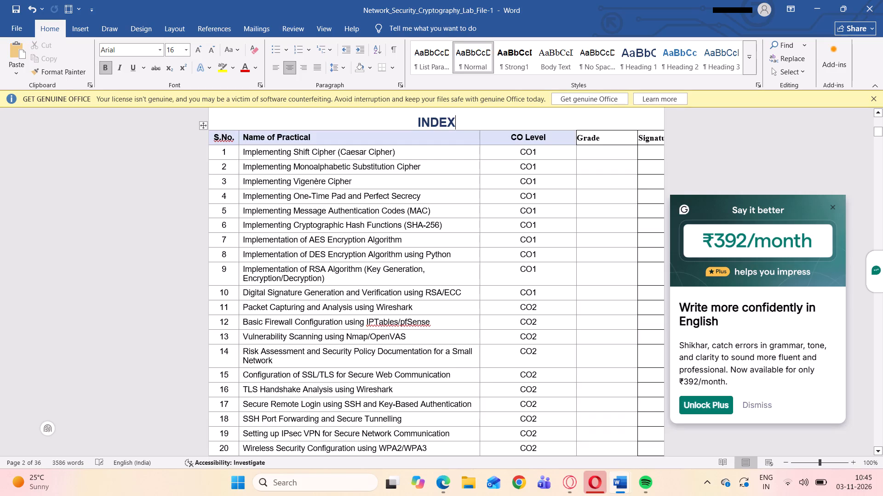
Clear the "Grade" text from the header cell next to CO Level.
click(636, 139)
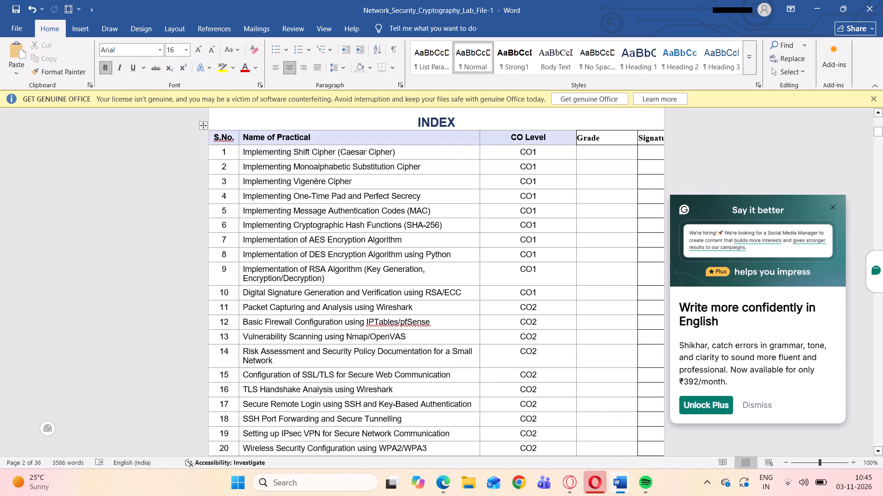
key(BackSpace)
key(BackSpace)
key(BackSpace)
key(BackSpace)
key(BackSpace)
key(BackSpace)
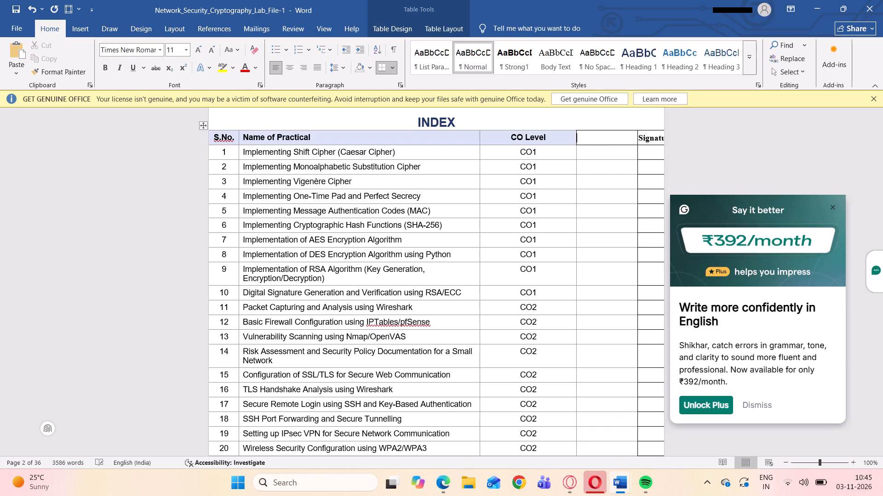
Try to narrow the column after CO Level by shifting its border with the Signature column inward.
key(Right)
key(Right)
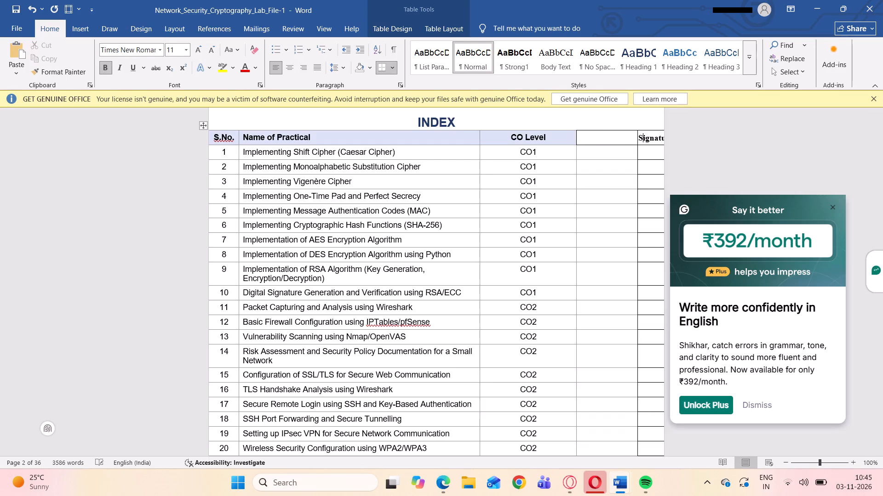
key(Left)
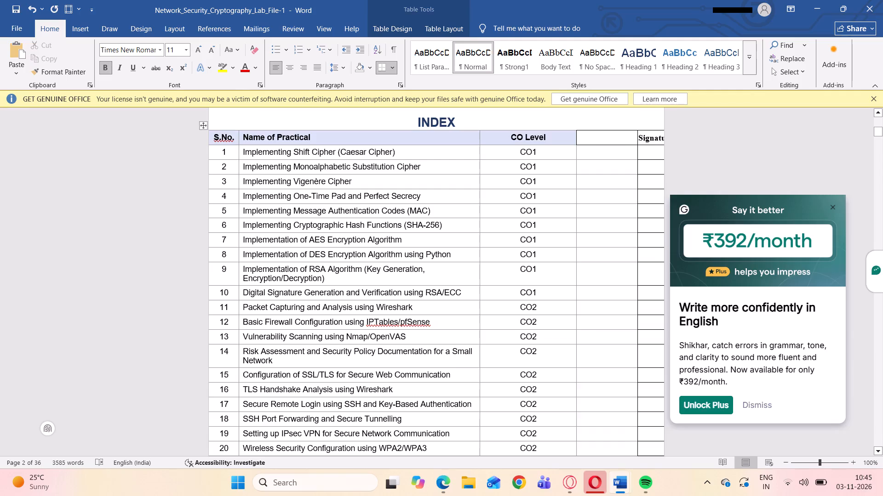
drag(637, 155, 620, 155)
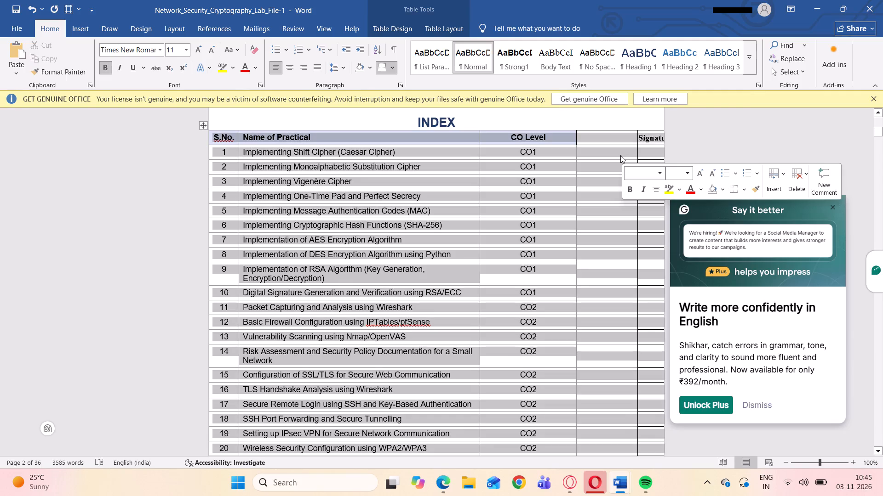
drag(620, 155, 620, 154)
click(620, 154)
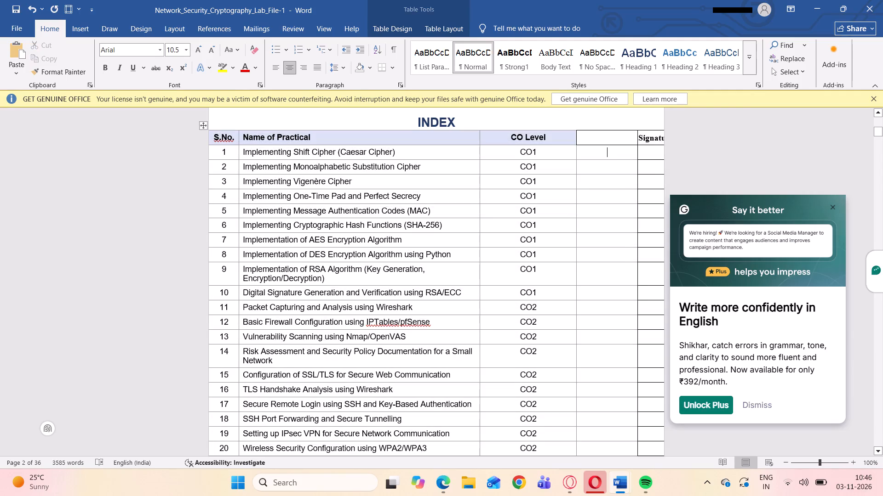
Delete the cells of the two columns after CO Level, from the header down to practical 14, shifting cells left.
drag(576, 135, 584, 162)
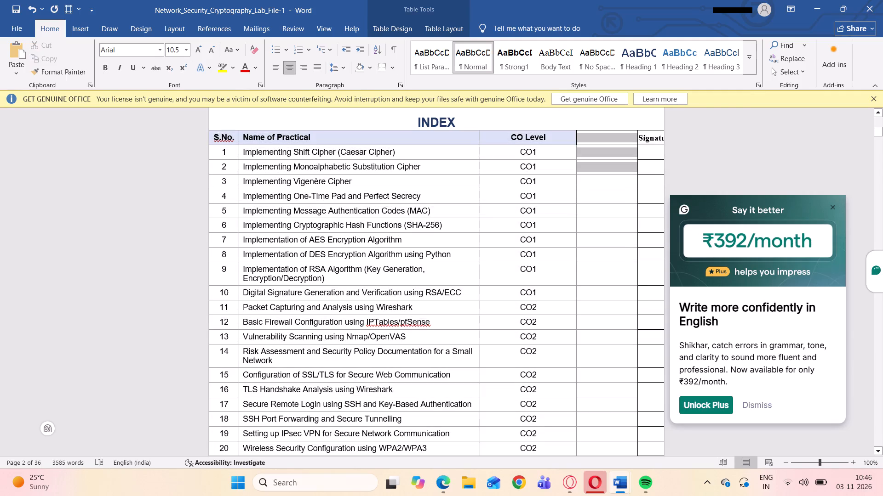
drag(584, 162, 653, 355)
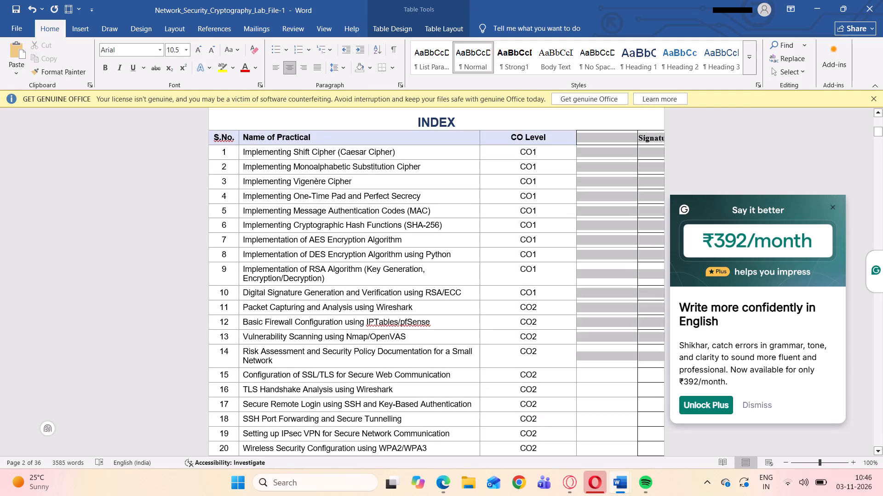
drag(653, 355, 654, 367)
key(BackSpace)
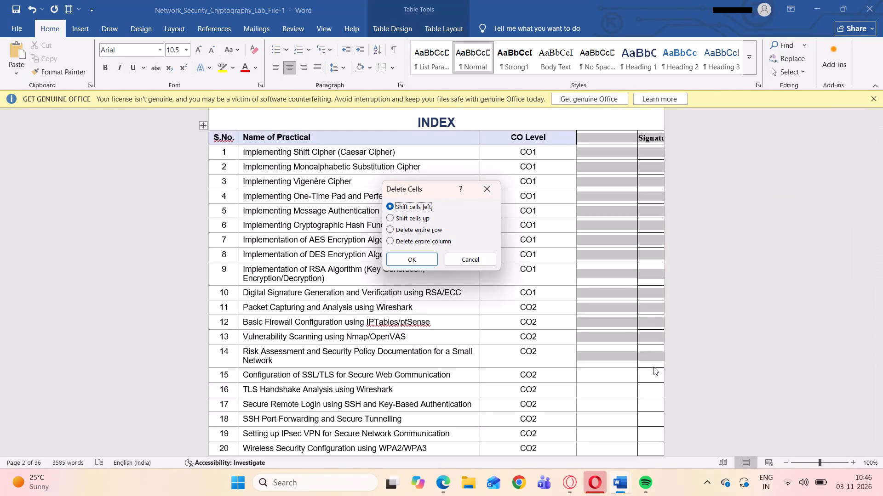
click(654, 367)
click(402, 262)
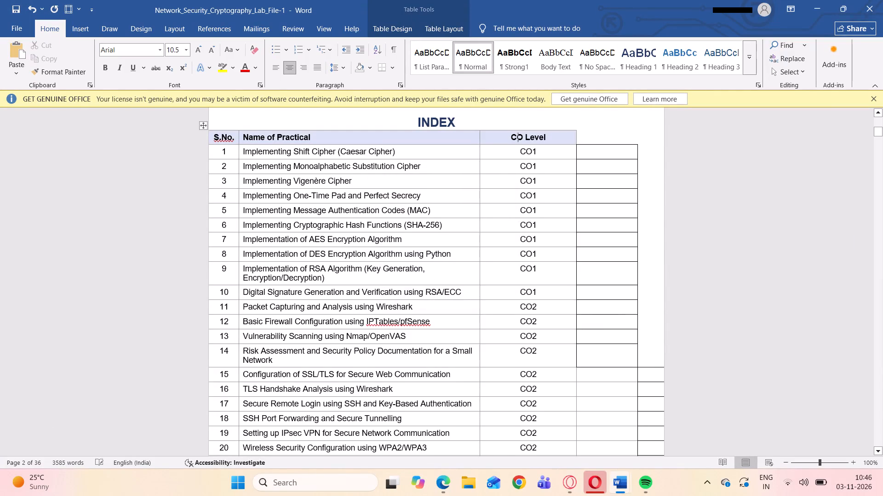
Delete the next two cells after CO Level in every row through practical 26, including the leftover cells beside practicals 1 to 14.
drag(580, 141, 663, 285)
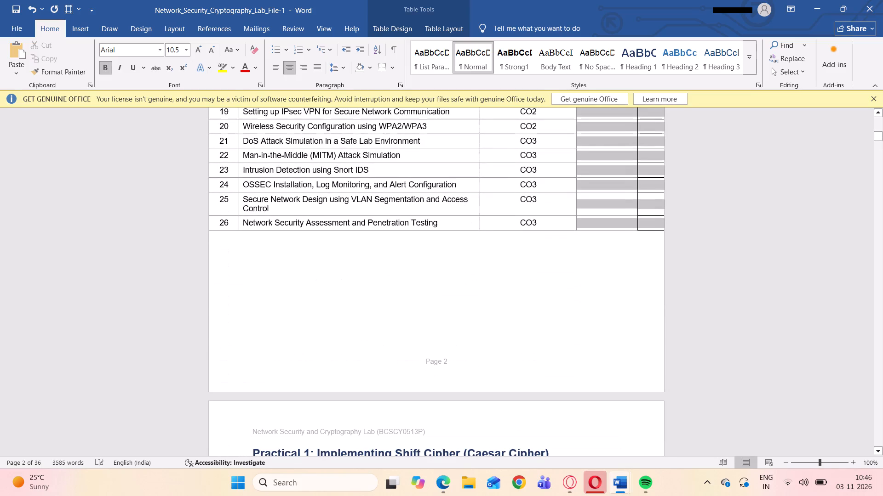
drag(663, 285, 657, 241)
key(BackSpace)
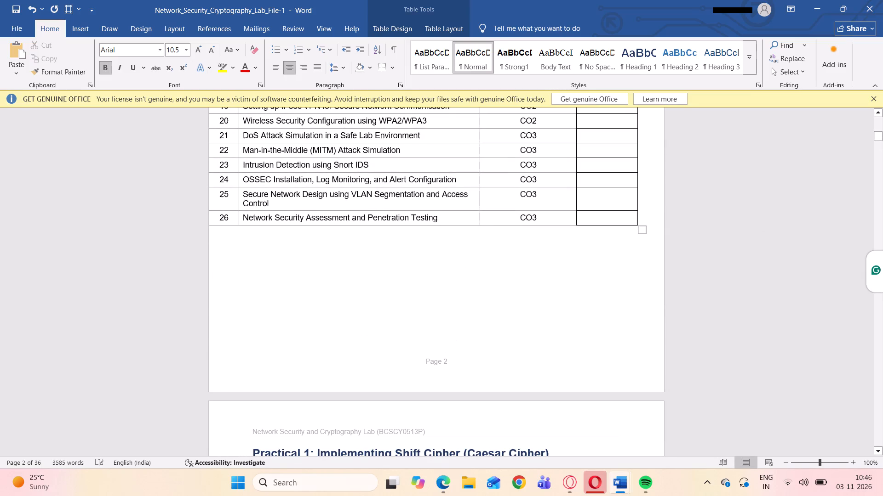
Enlarge the whole INDEX table from its outer bottom corner, making it slightly wider and its rows taller.
drag(642, 227, 635, 271)
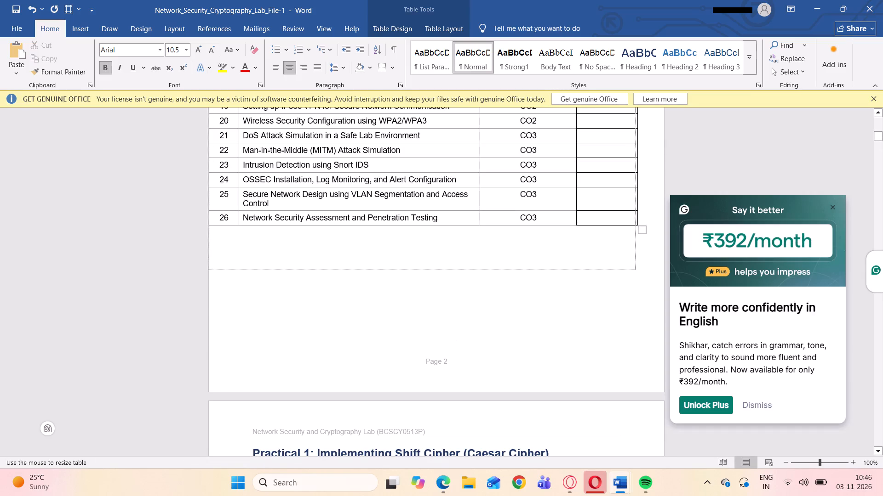
drag(635, 271, 654, 282)
Move the whole INDEX table slightly inward from the page edge and down, leaving a gap beneath the INDEX heading.
scroll(654, 282, up, 11)
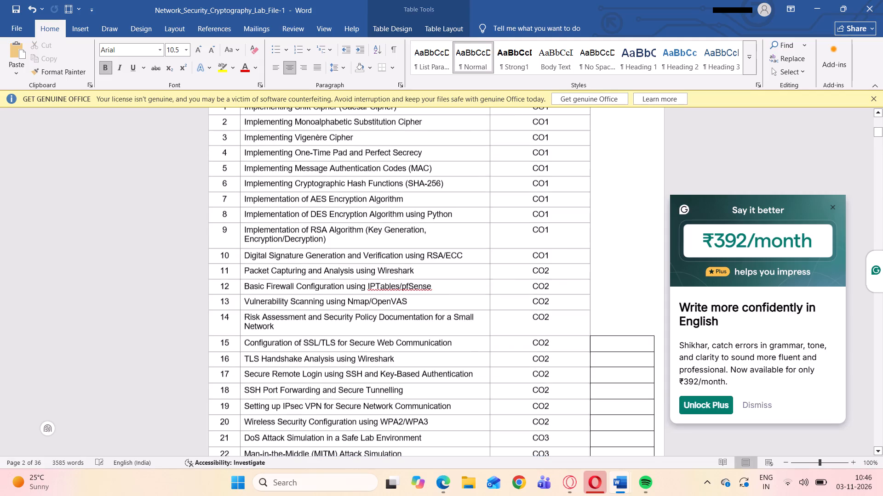
scroll(220, 384, down, 5)
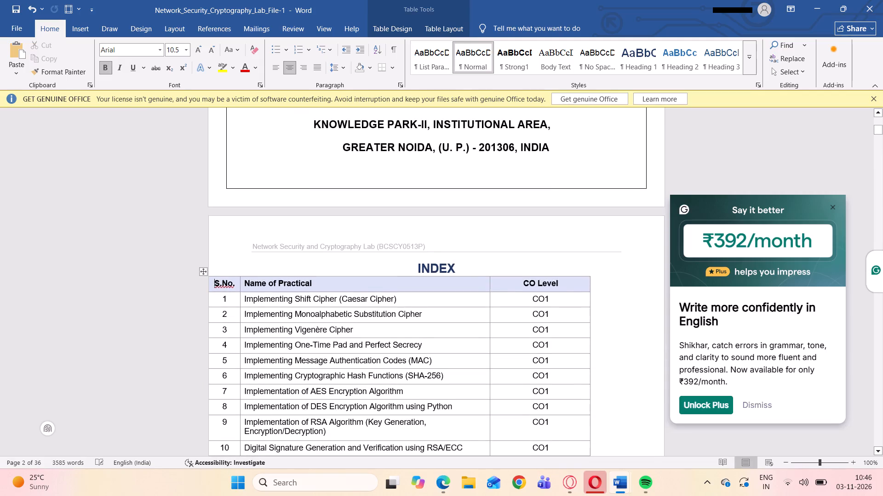
drag(204, 273, 243, 293)
scroll(299, 276, down, 4)
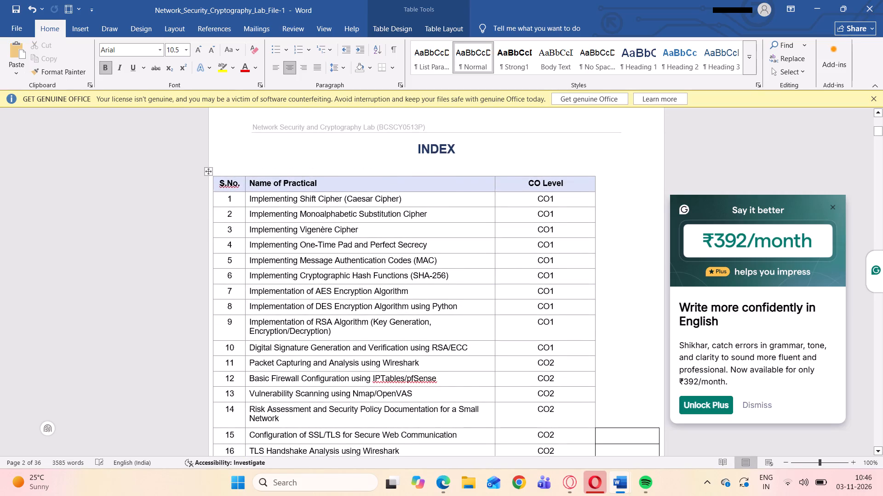
drag(212, 171, 235, 168)
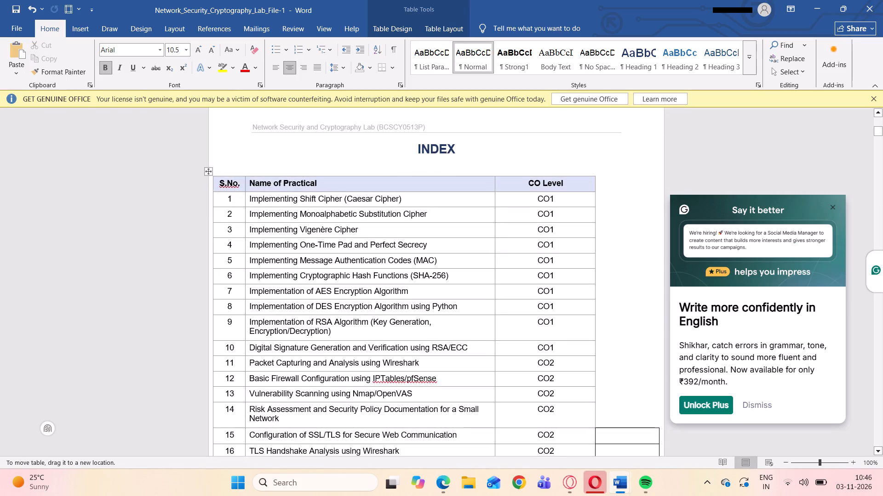
drag(235, 168, 246, 167)
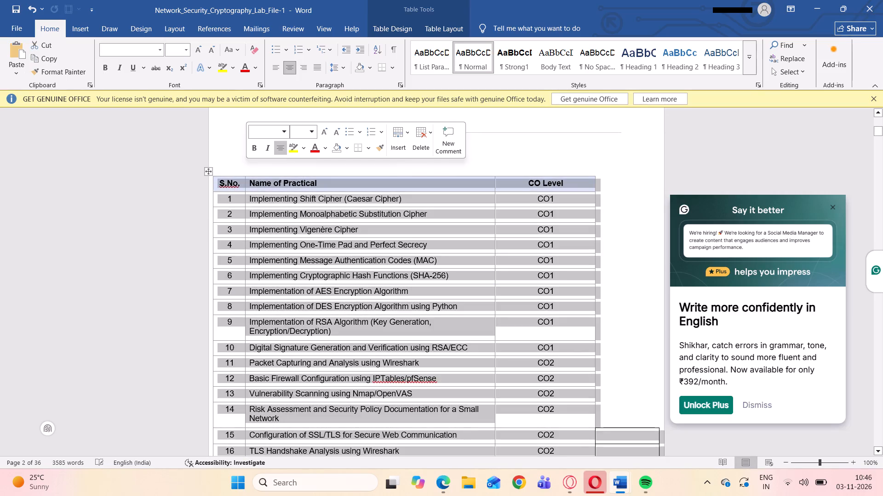
drag(211, 173, 240, 169)
click(646, 160)
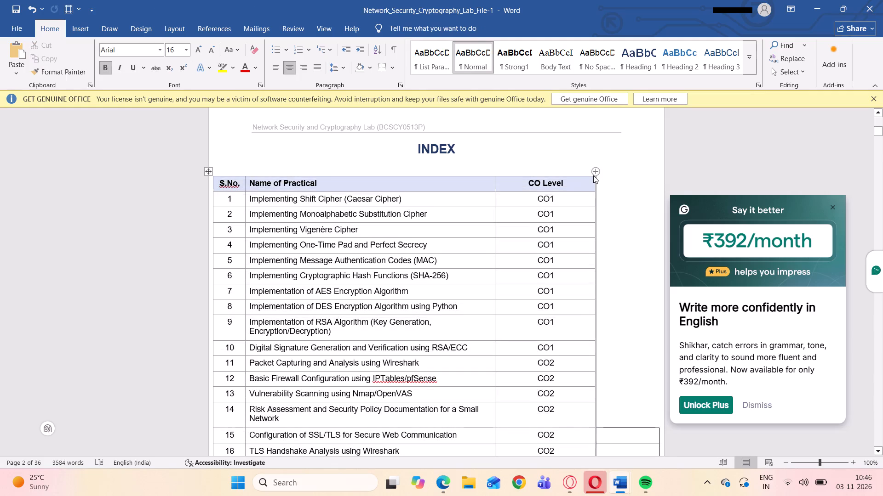
Widen the CO Level column by moving its outer border outward to the end of the page header line.
drag(595, 180, 606, 178)
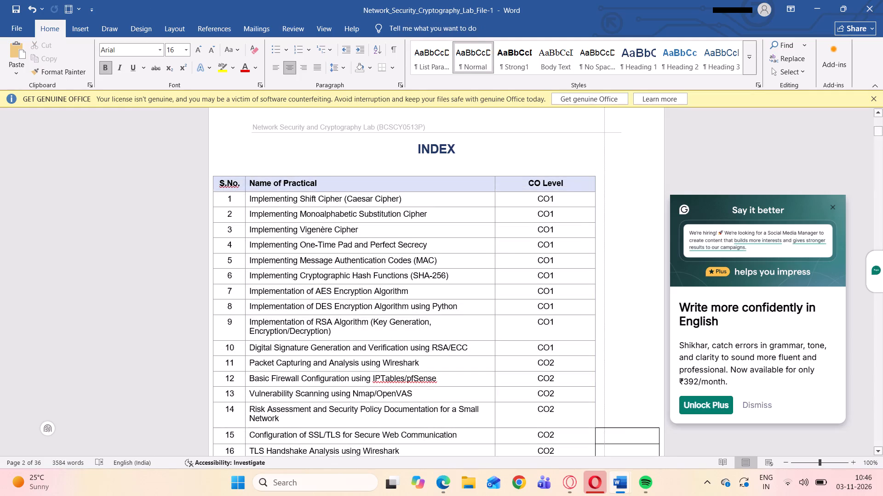
drag(606, 178, 616, 177)
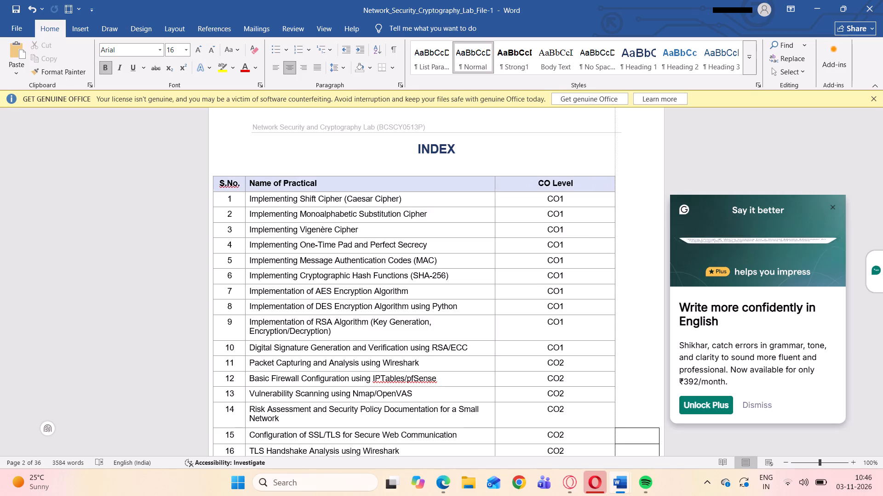
drag(616, 177, 623, 175)
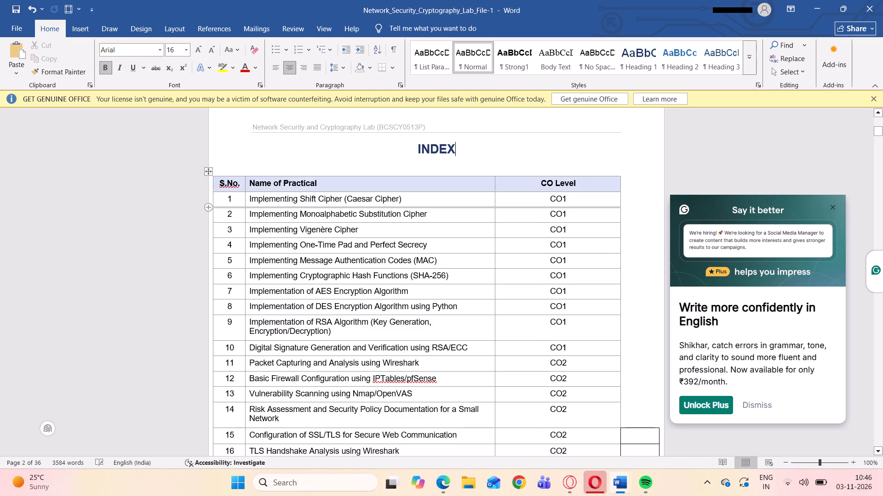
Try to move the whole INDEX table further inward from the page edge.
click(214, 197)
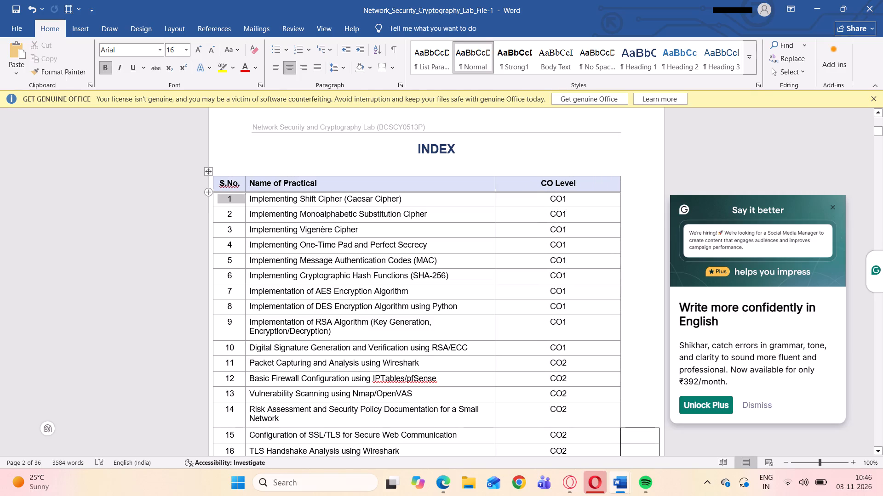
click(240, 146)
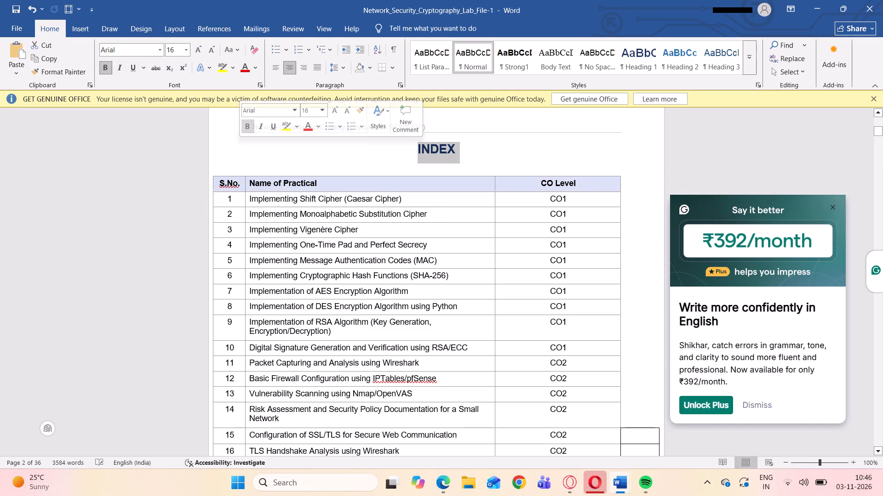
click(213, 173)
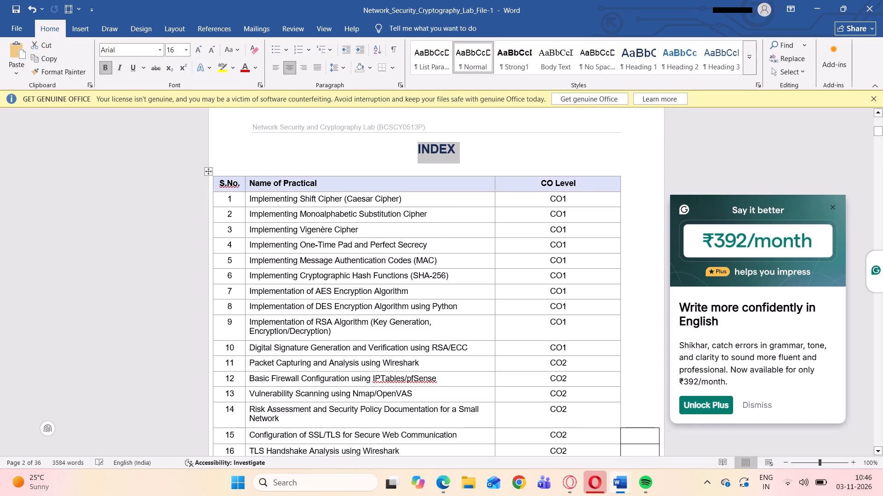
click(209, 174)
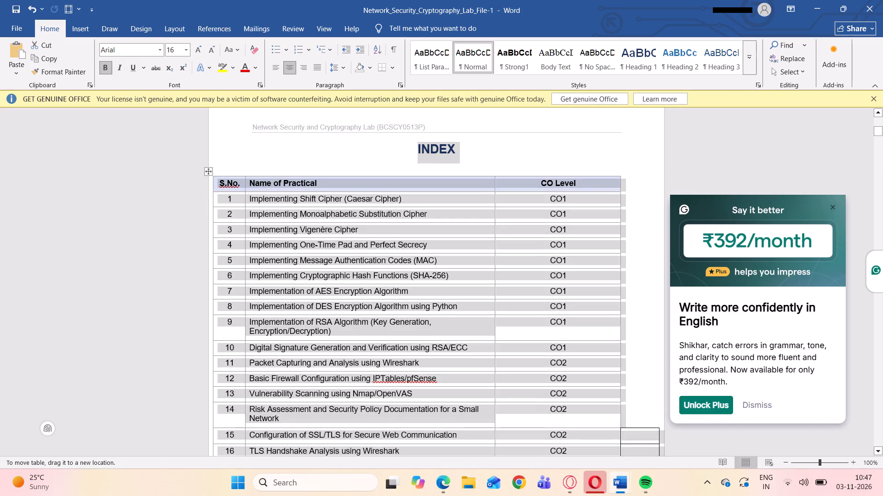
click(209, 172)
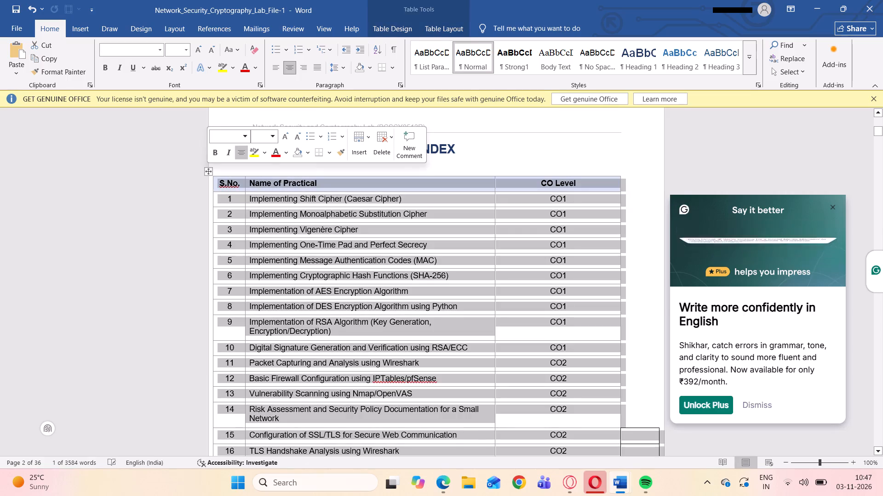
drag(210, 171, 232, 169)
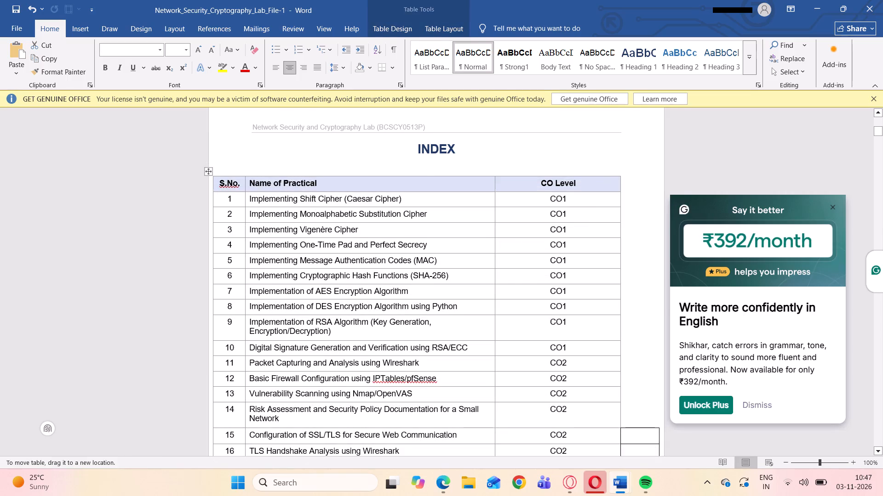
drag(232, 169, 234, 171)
Make the practical 26 row much taller by extending its bottom border down to just above the page footer.
scroll(234, 171, down, 9)
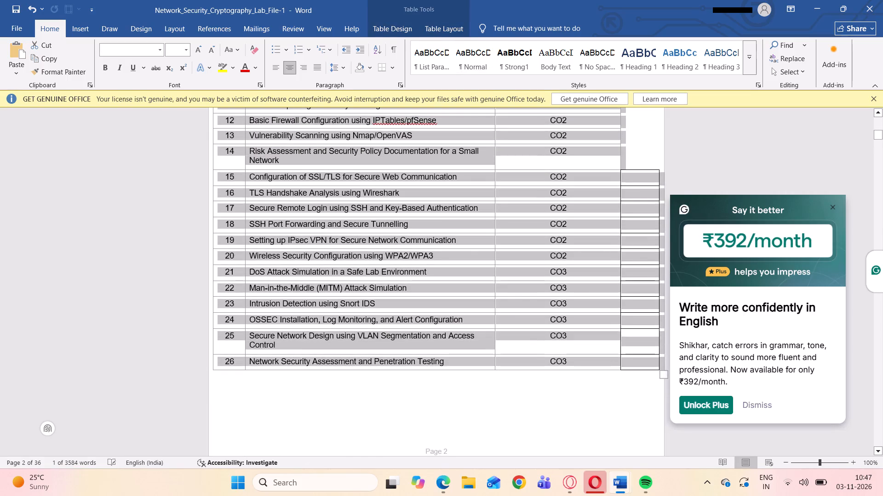
click(219, 381)
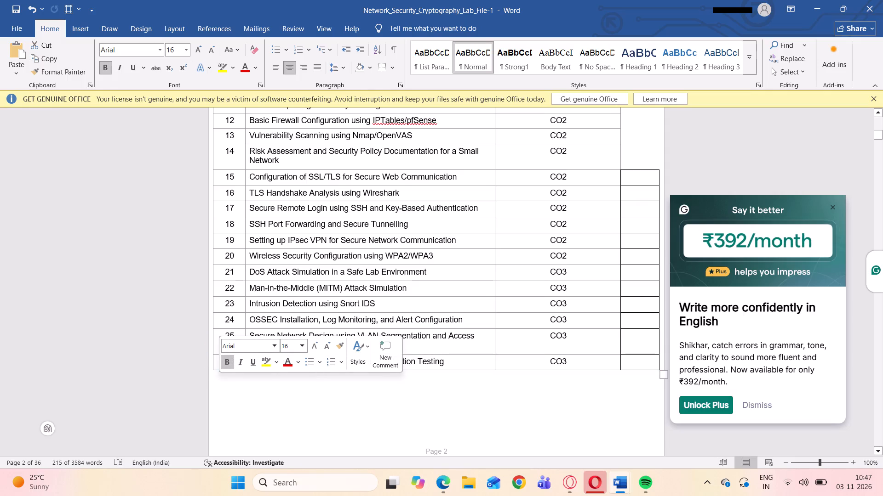
drag(217, 369, 295, 435)
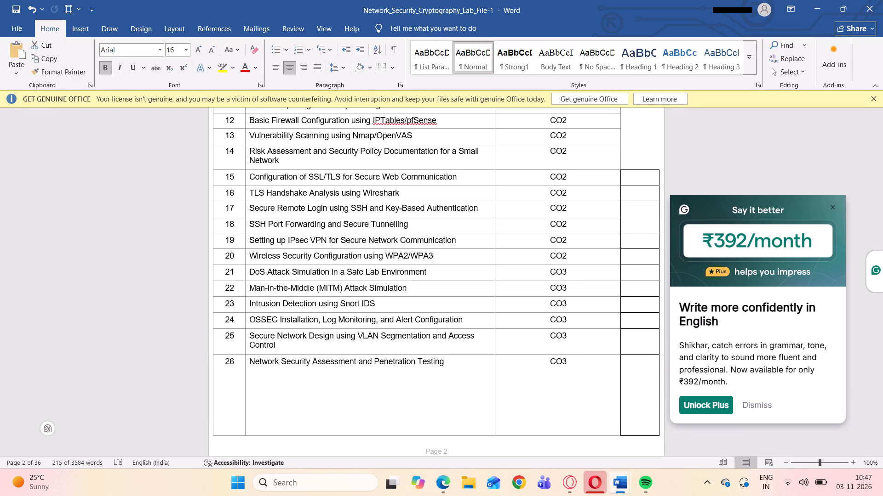
click(319, 434)
drag(319, 434, 319, 437)
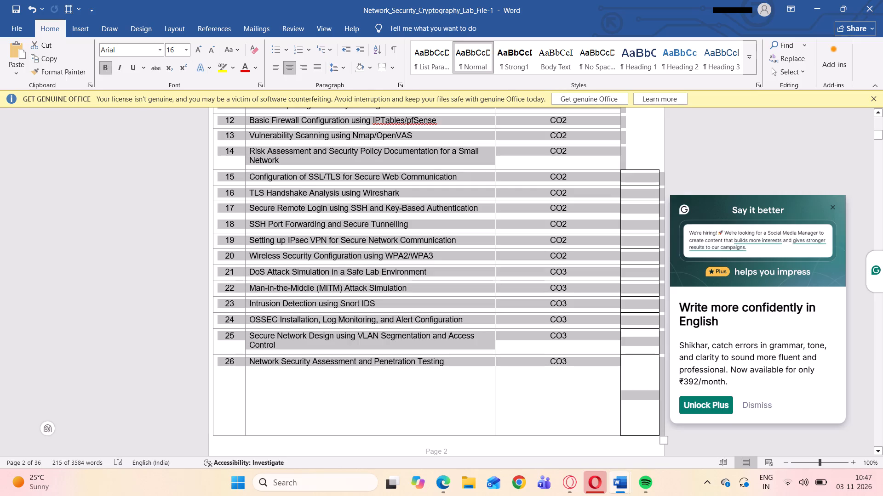
drag(319, 437, 321, 452)
click(321, 447)
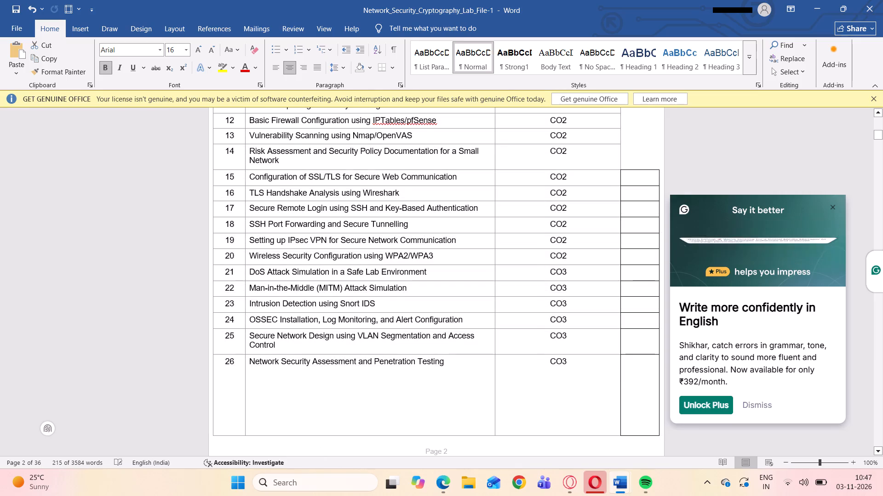
click(321, 433)
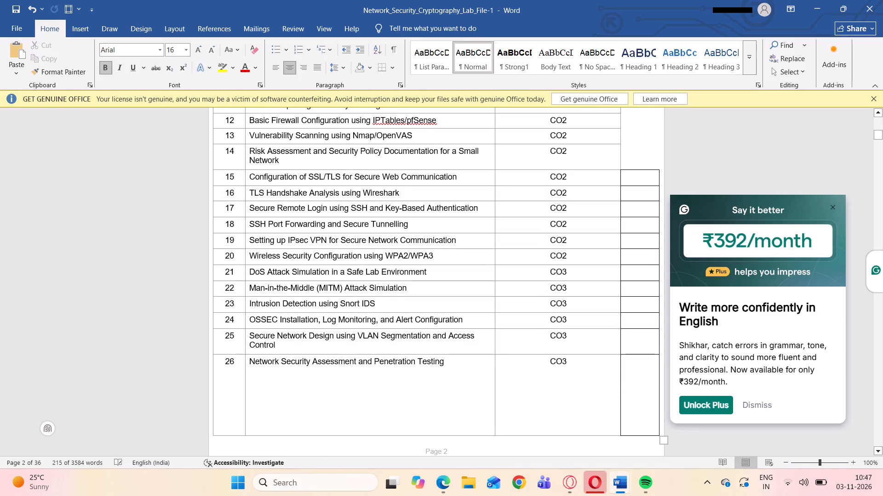
click(321, 439)
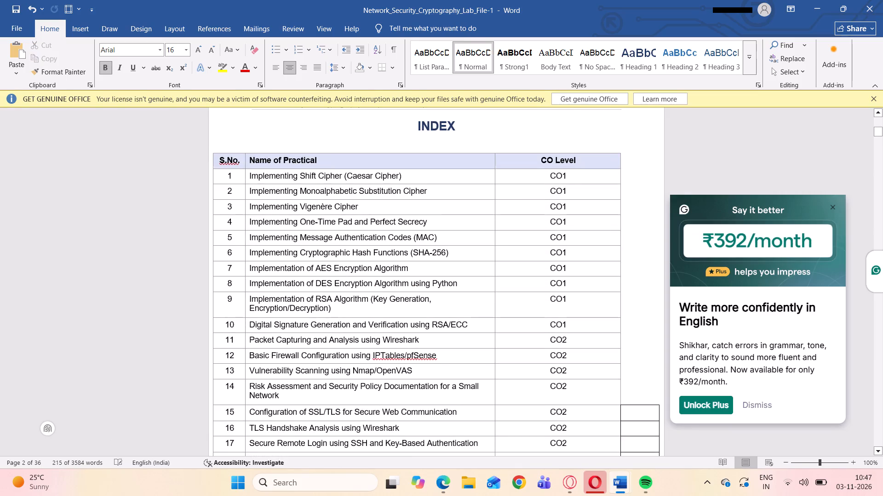
Delete the leftover empty cells after CO Level beside practicals 15 to 26, shifting cells left.
scroll(147, 382, down, 9)
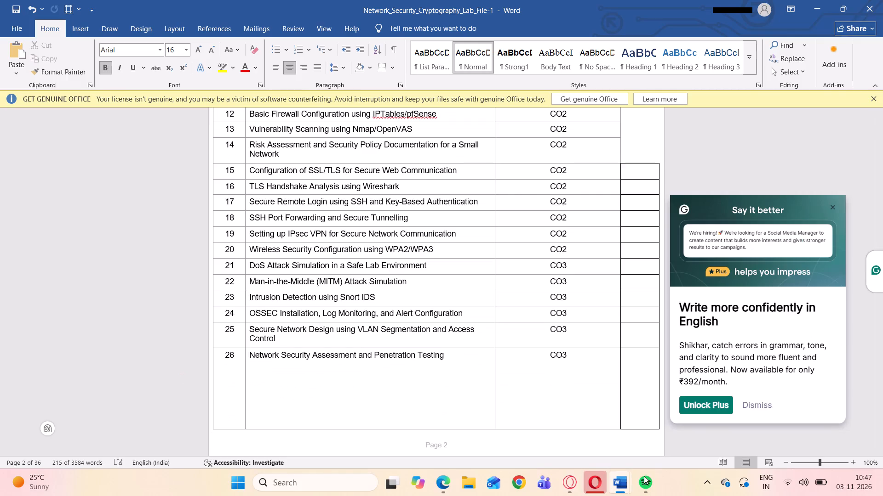
drag(651, 412, 640, 204)
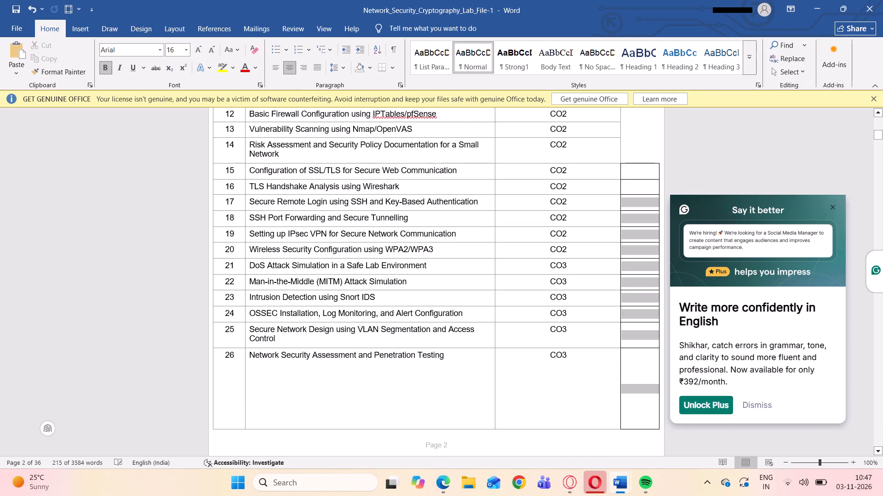
drag(640, 204, 631, 170)
key(BackSpace)
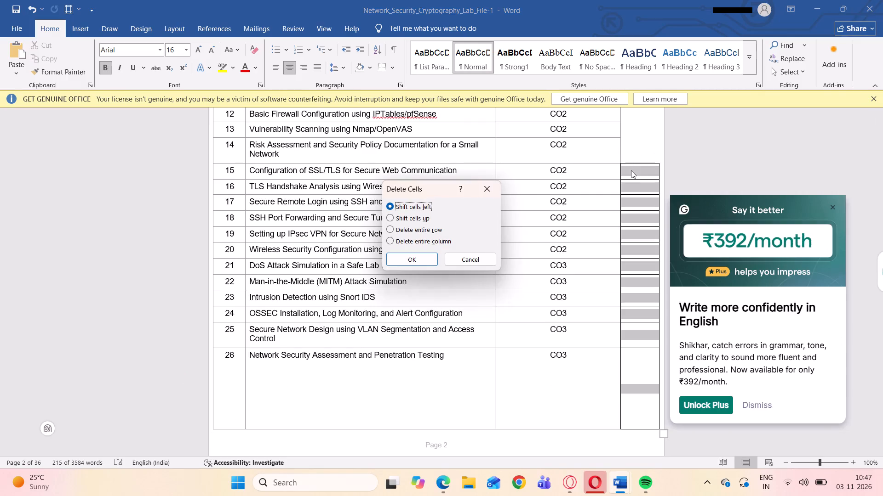
click(423, 258)
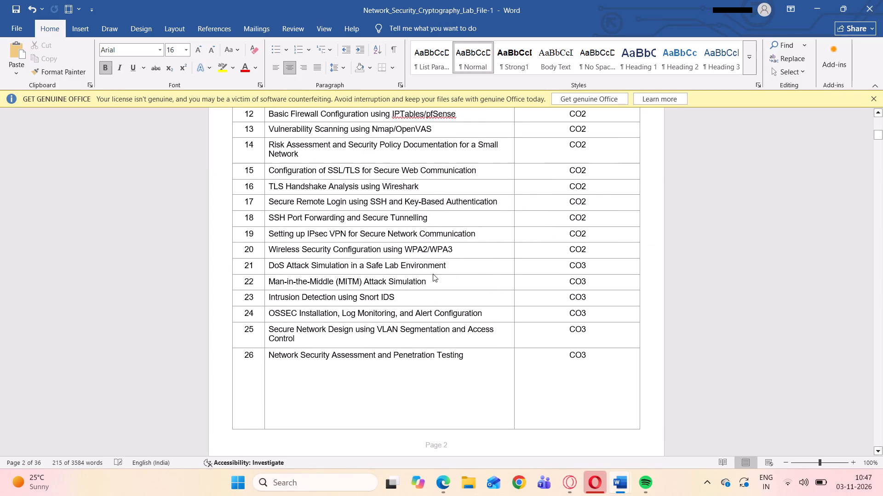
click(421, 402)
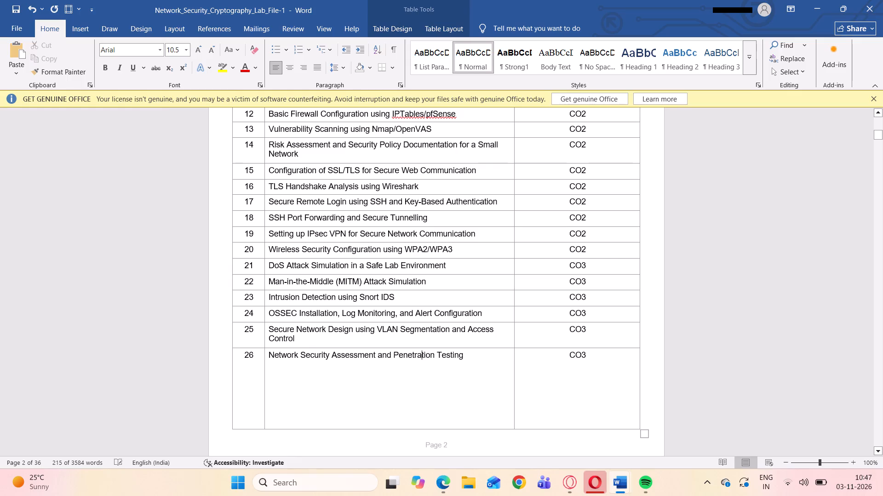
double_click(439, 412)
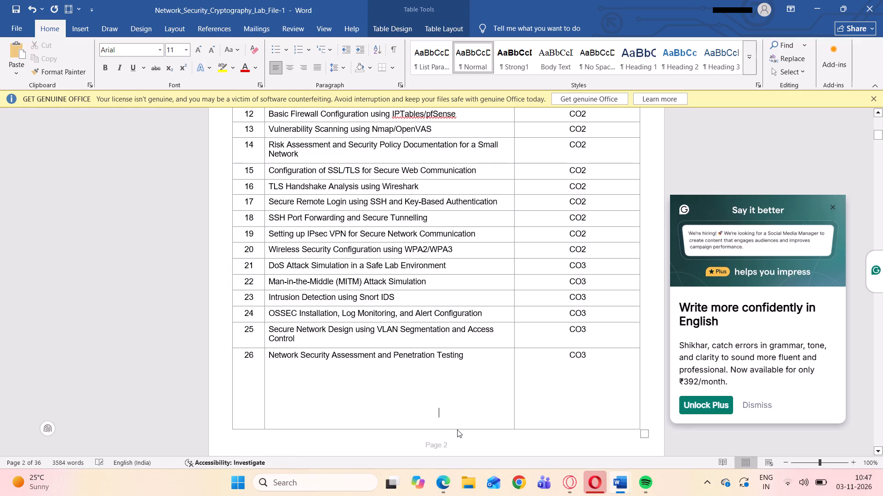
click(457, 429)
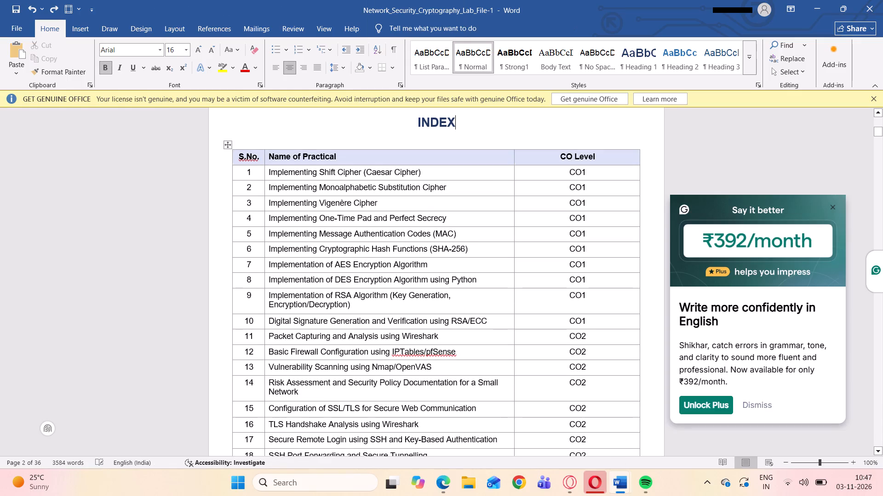
Shrink the whole INDEX table from its outer bottom corner so that its width fits between the page margins.
scroll(622, 421, down, 8)
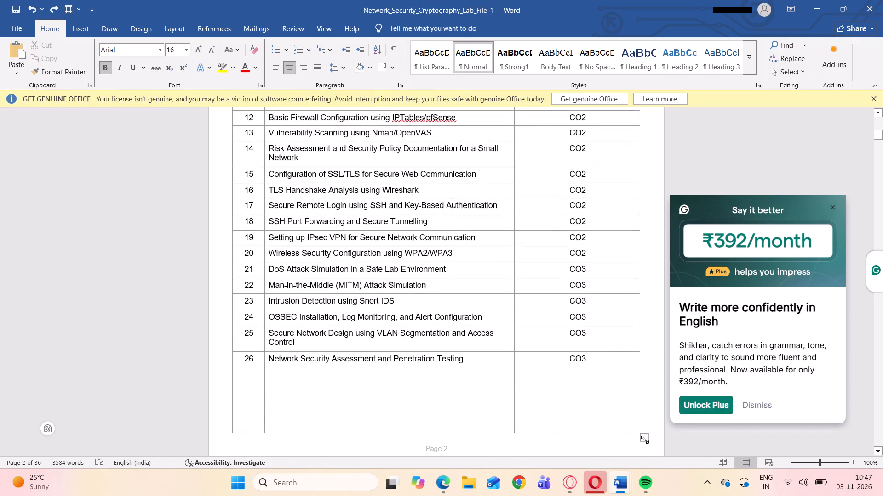
drag(645, 440, 617, 379)
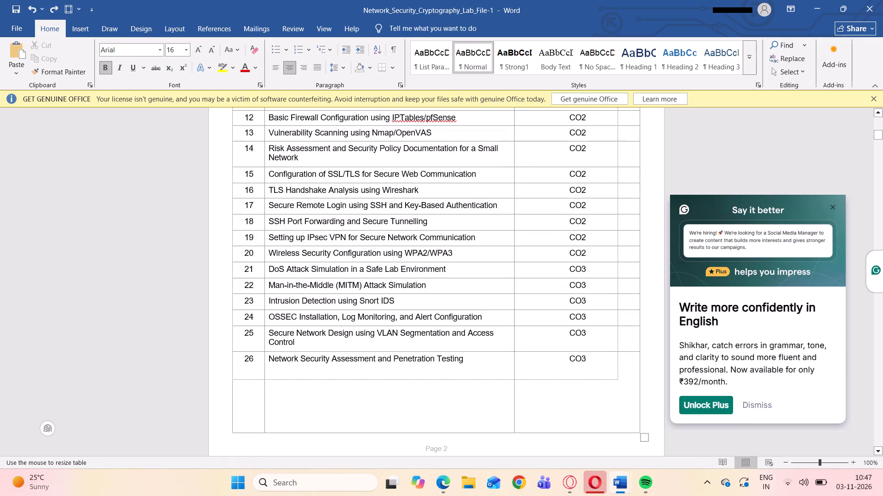
drag(617, 379, 604, 375)
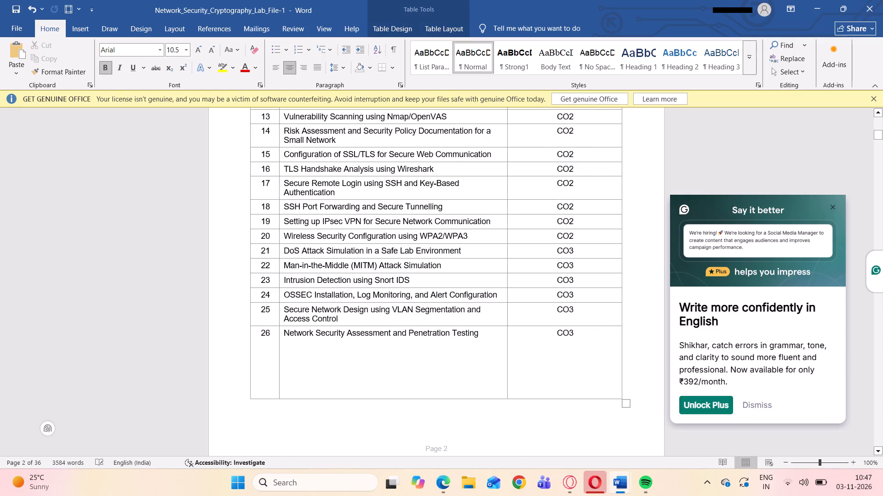
scroll(615, 331, up, 4)
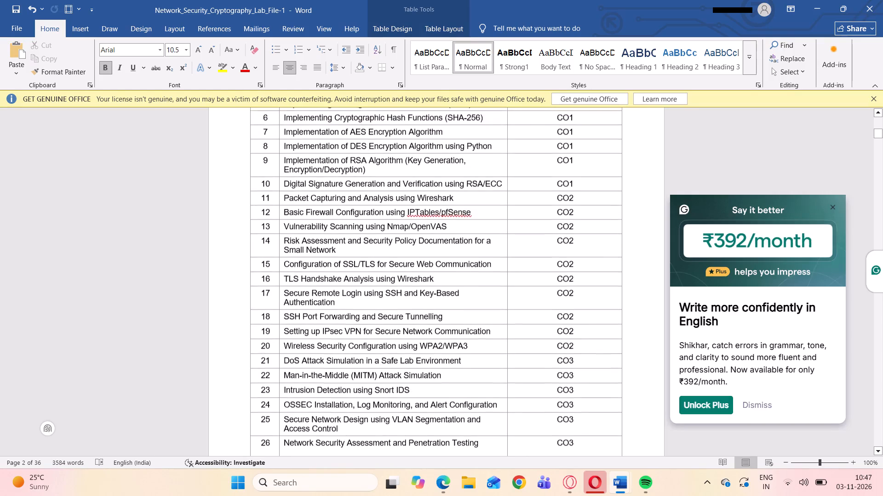
scroll(615, 331, up, 10)
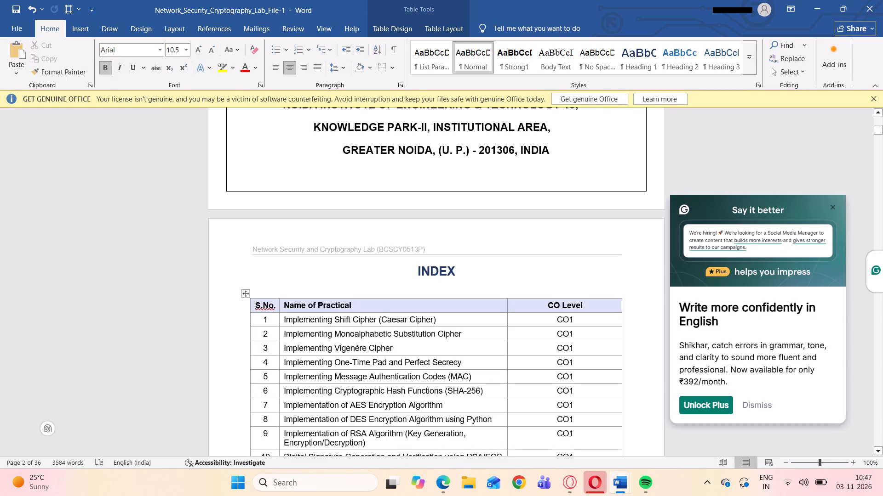
Narrow the CO Level column of the INDEX table by pulling its outer border inward from the page margin.
drag(620, 304, 593, 305)
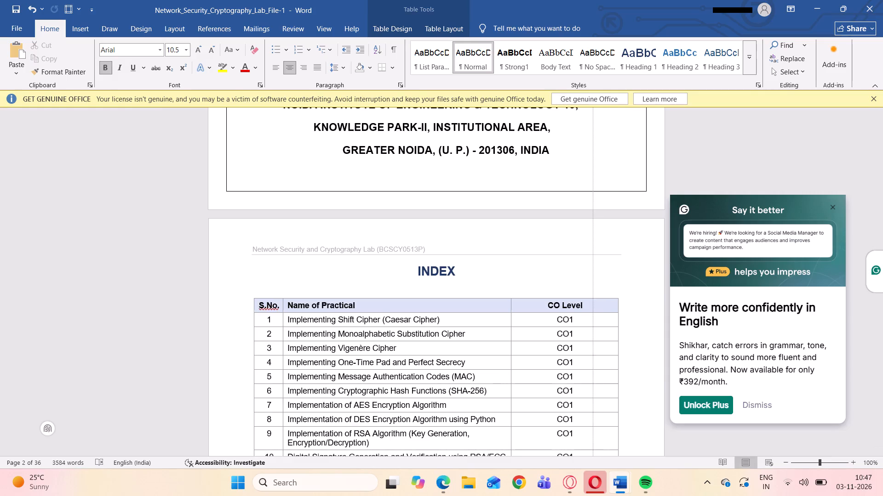
drag(593, 305, 587, 305)
Widen the S.No. column of the INDEX table by extending its outer border toward the page's left margin.
scroll(587, 305, down, 2)
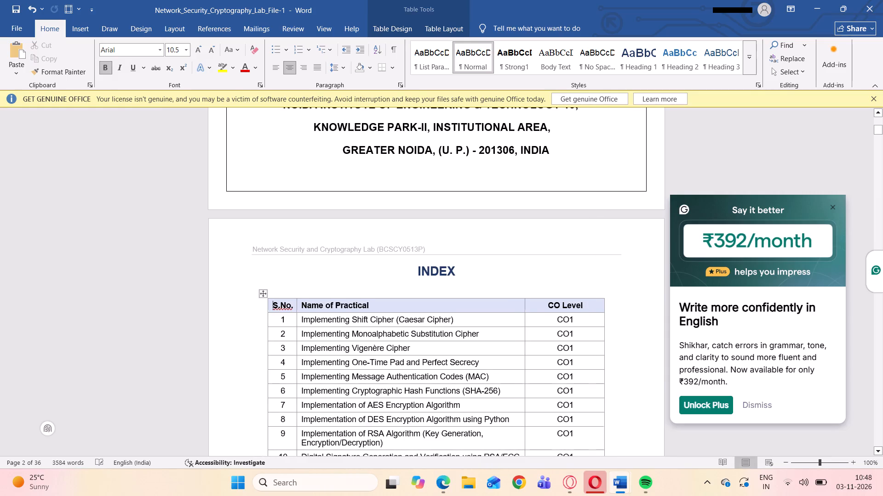
scroll(587, 305, down, 13)
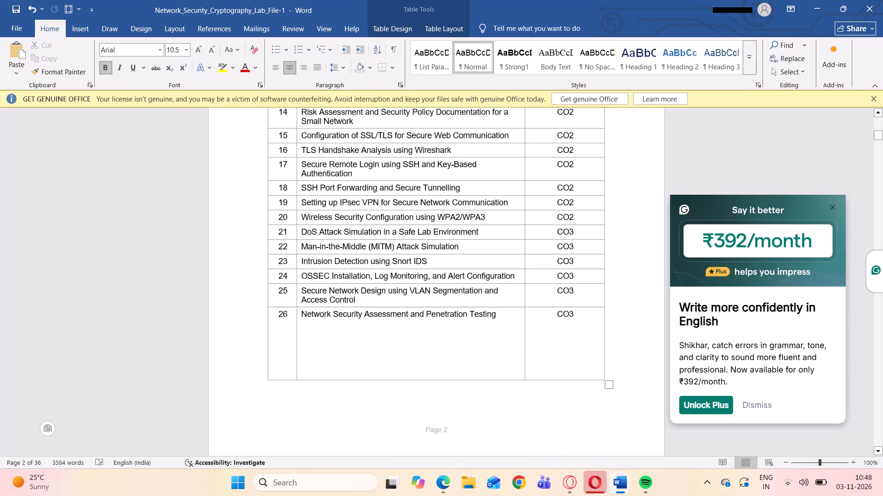
scroll(587, 305, up, 1)
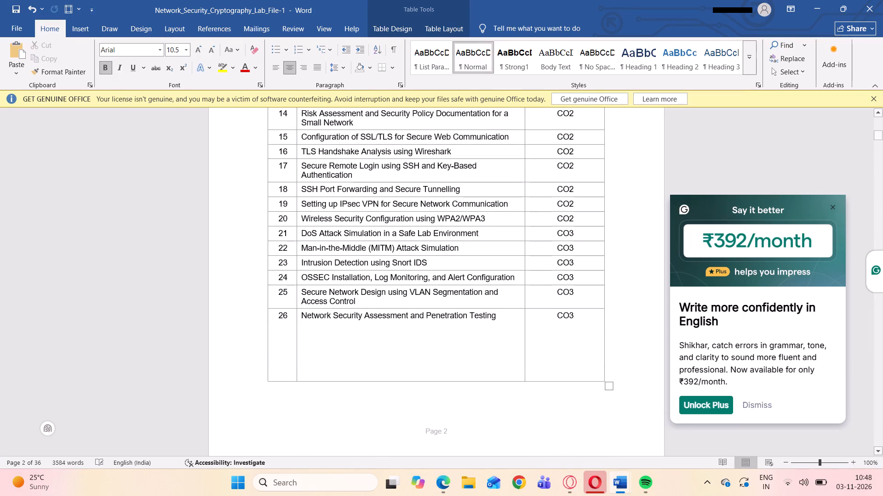
click(290, 353)
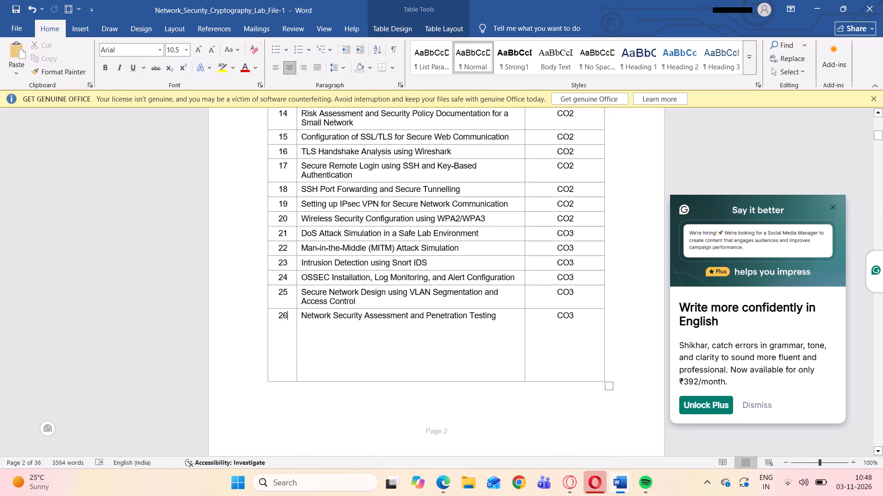
drag(268, 378, 270, 335)
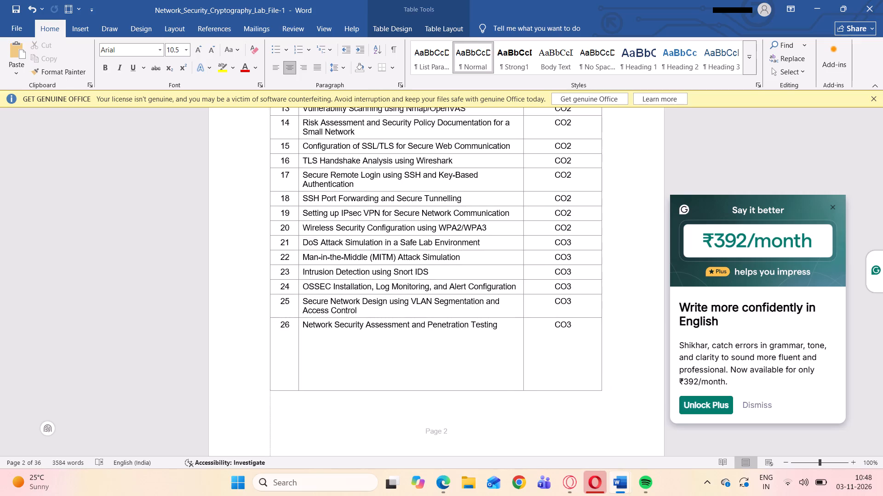
drag(270, 335, 246, 335)
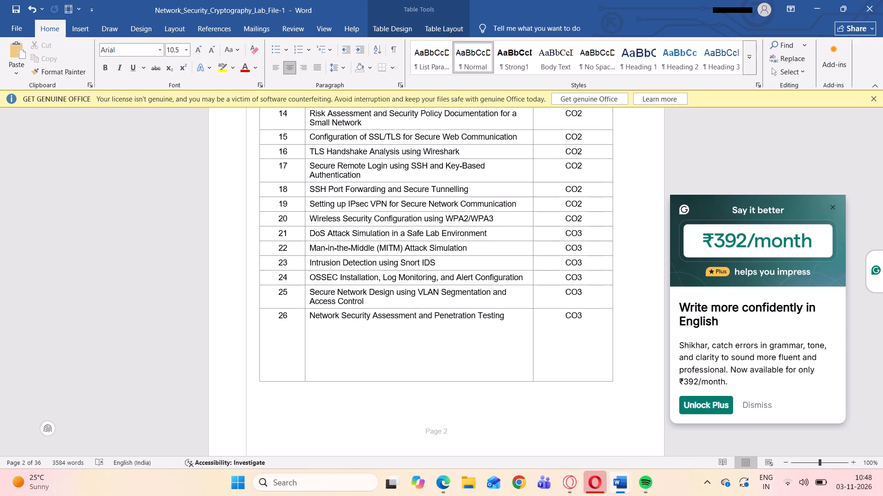
drag(246, 335, 247, 335)
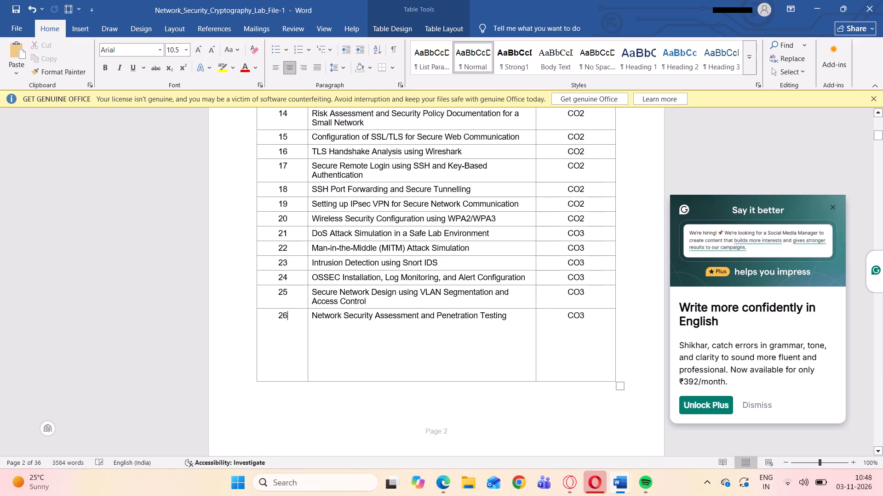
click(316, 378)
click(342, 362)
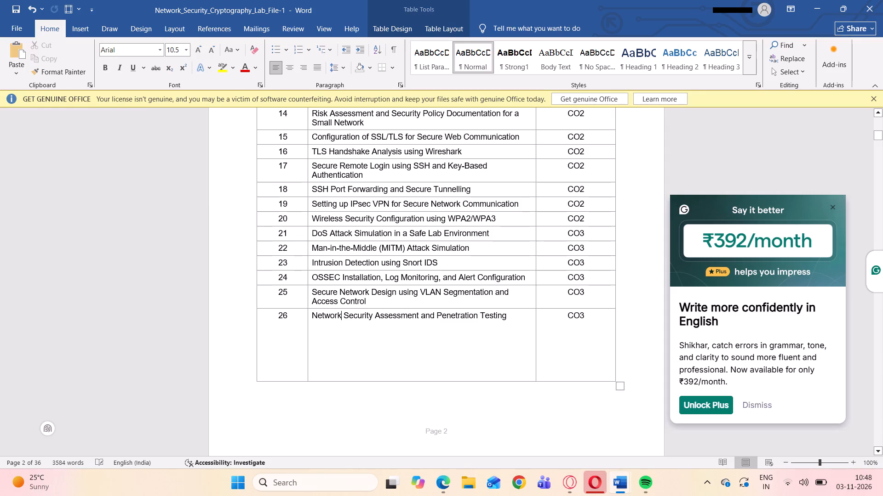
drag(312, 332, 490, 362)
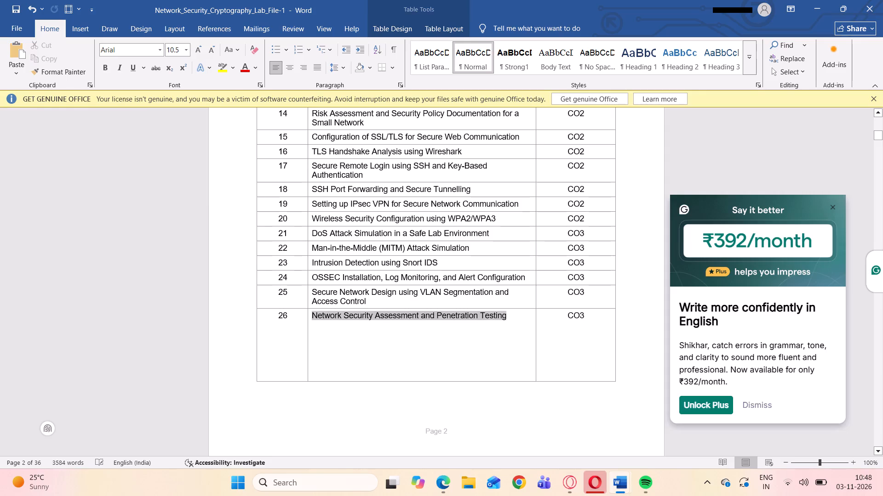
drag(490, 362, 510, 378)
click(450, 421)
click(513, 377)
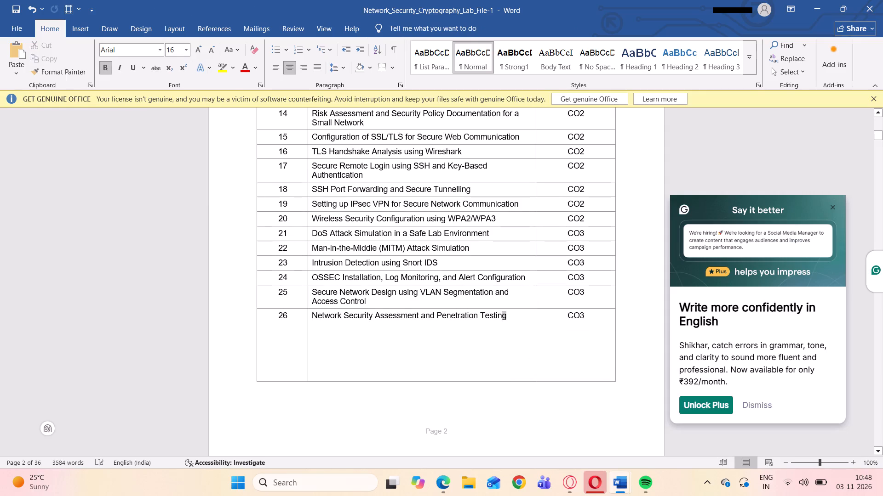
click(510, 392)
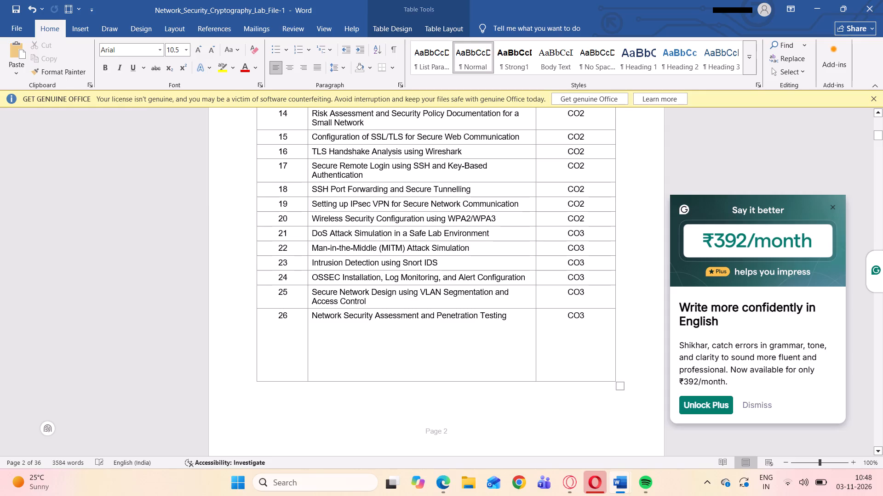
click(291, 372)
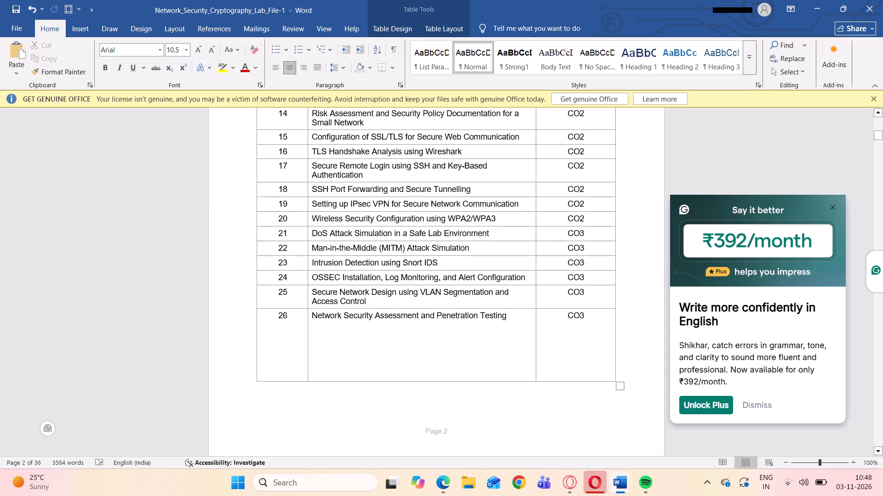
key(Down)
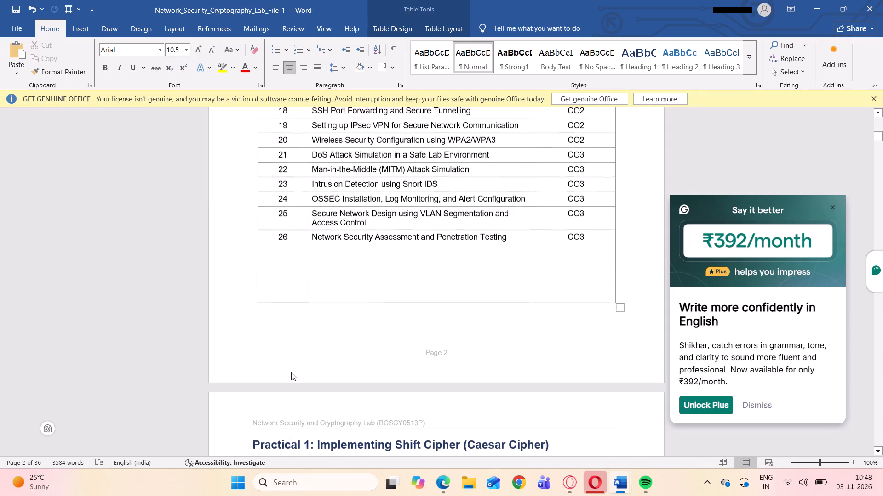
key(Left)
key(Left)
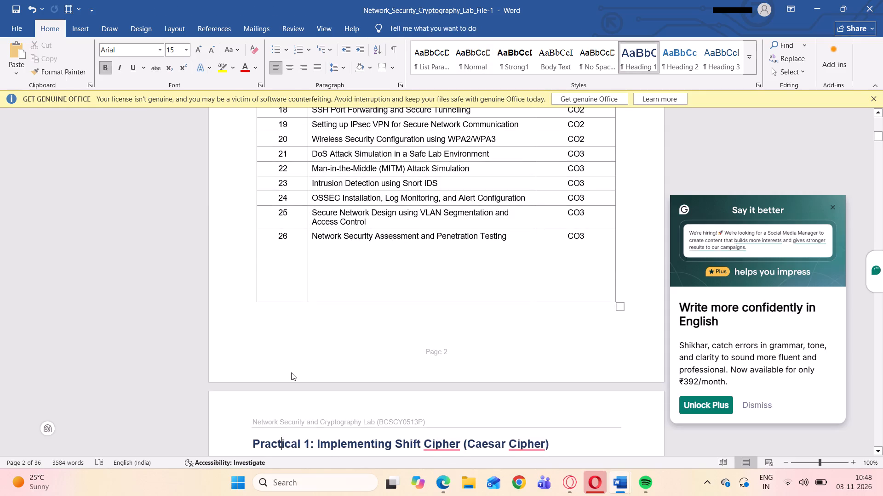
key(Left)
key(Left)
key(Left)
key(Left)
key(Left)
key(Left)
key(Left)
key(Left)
Shorten the practical 26 row by raising its bottom border closer to the row's text.
scroll(291, 372, down, 5)
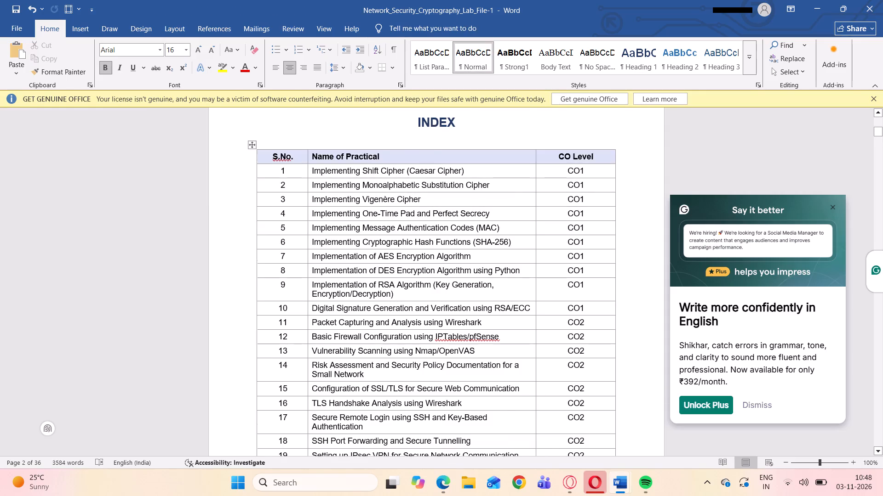
scroll(291, 372, down, 6)
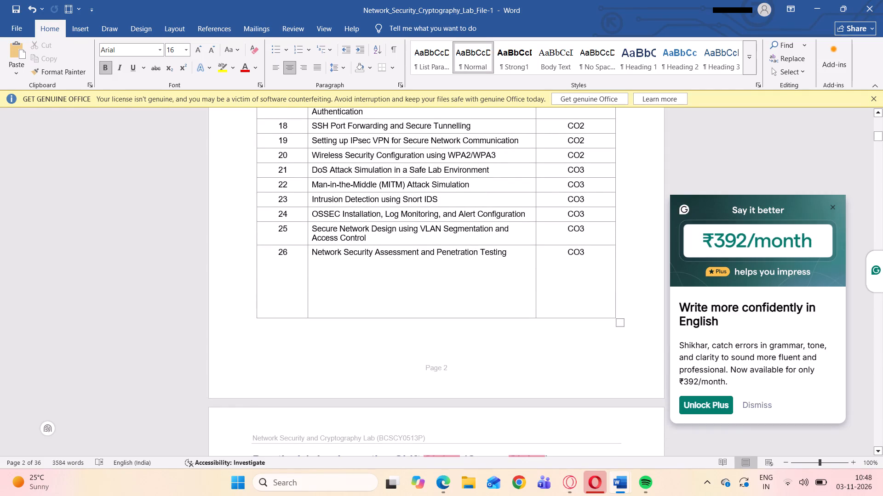
drag(284, 317, 288, 283)
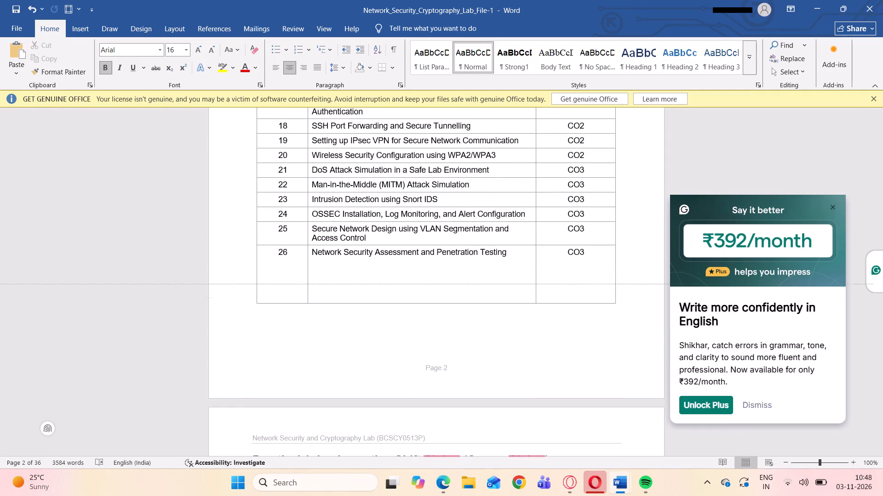
drag(288, 283, 288, 276)
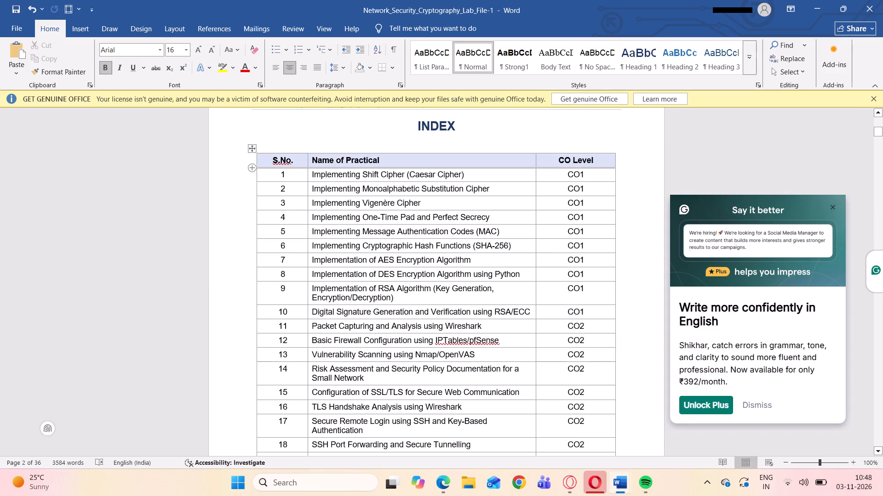
Move the whole INDEX table toward the page's left edge and slightly up, closer to the INDEX heading.
drag(250, 148, 230, 149)
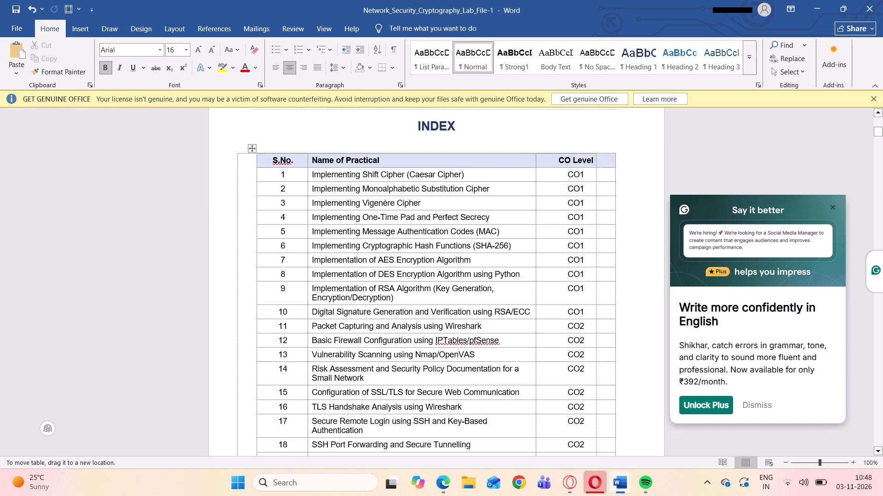
drag(230, 149, 218, 140)
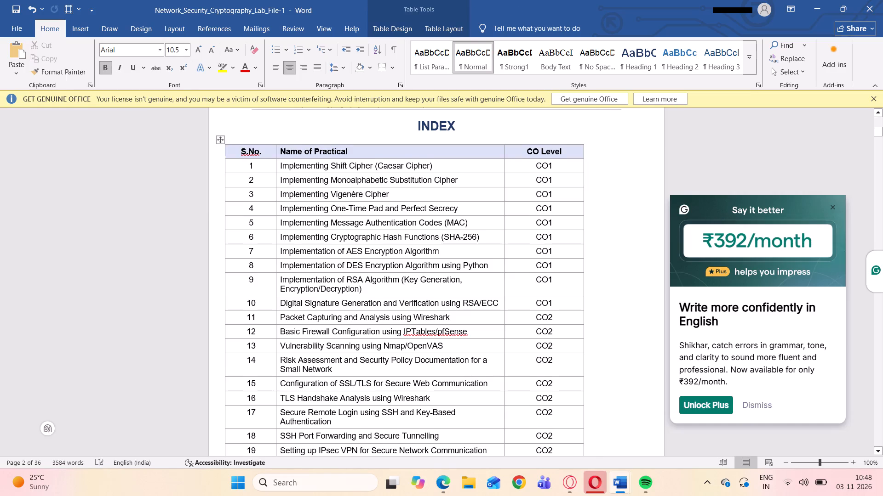
Narrow the Name of Practical column by shifting its border with the CO Level column inward.
scroll(316, 155, up, 3)
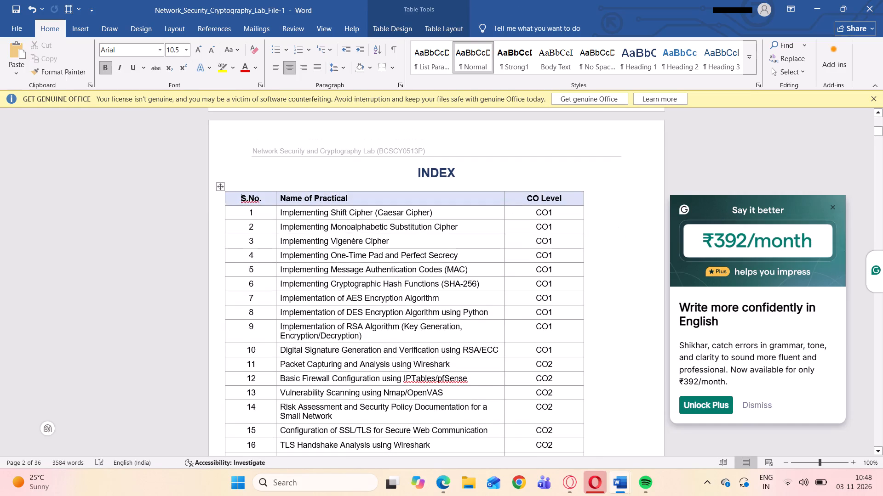
drag(503, 197, 501, 197)
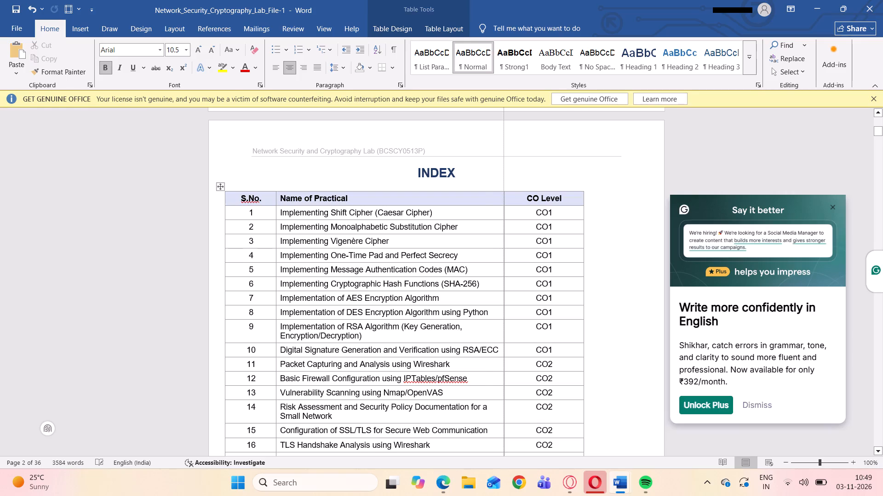
drag(501, 197, 487, 198)
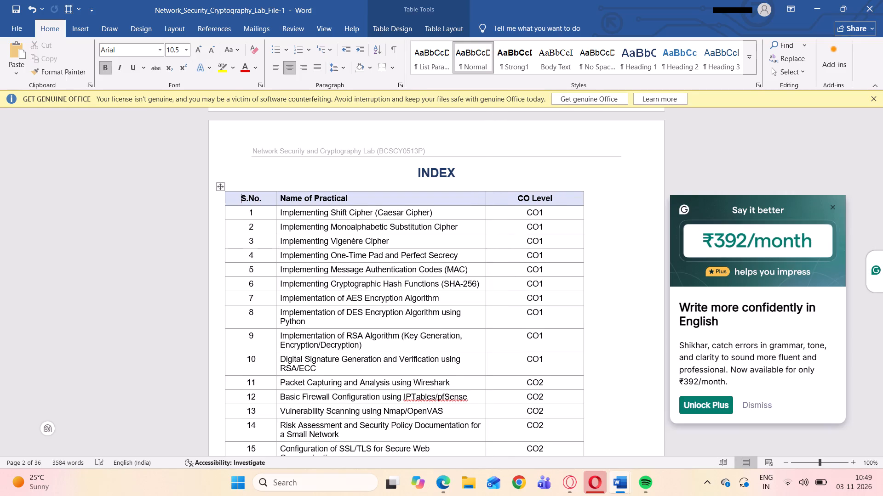
Narrow the CO Level column by pulling its outer border in until it closely fits the column heading.
scroll(487, 198, down, 10)
scroll(487, 198, up, 2)
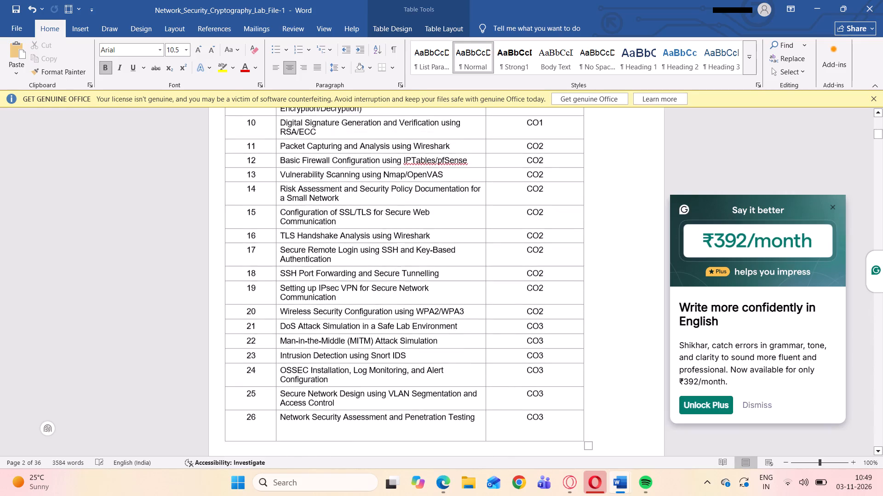
scroll(487, 198, up, 5)
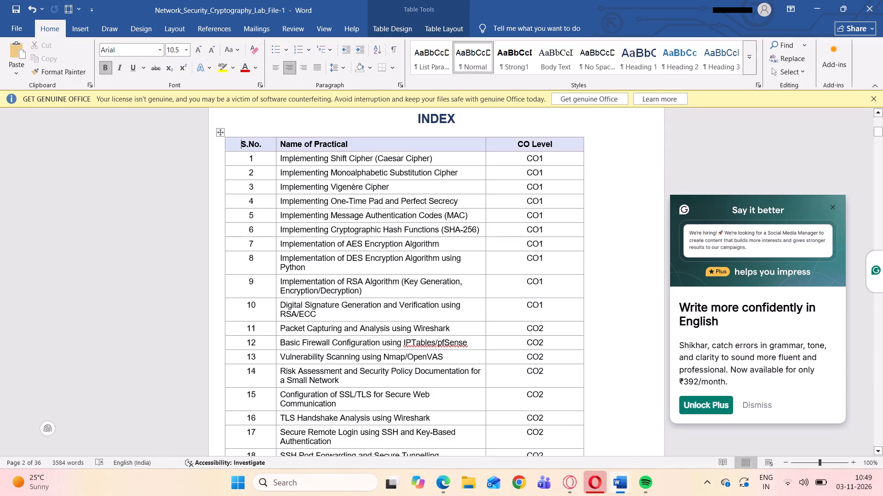
drag(583, 142, 566, 143)
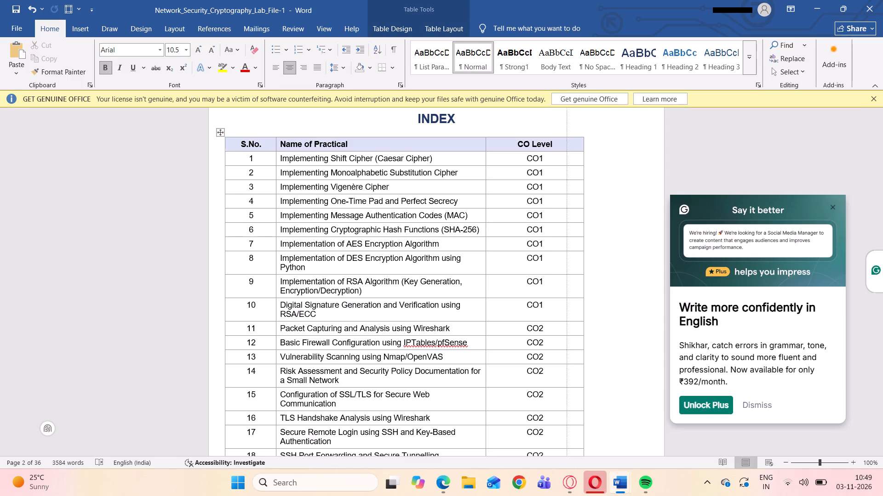
drag(566, 143, 545, 145)
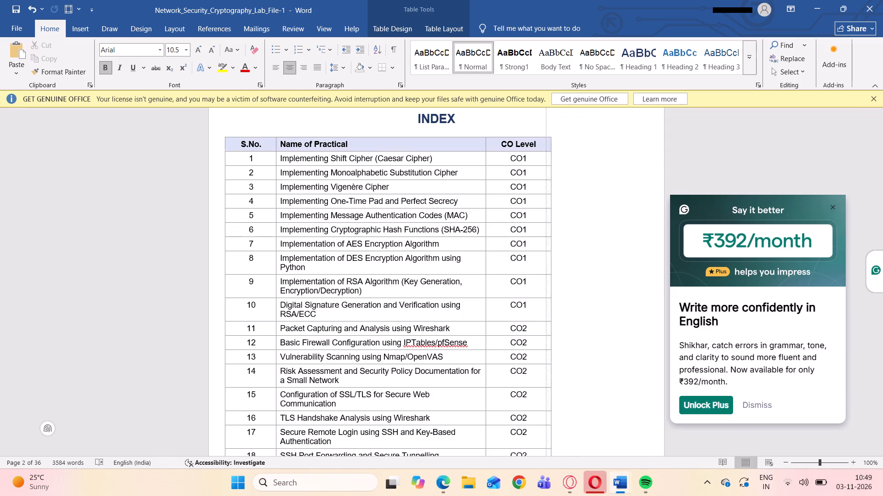
drag(545, 145, 535, 146)
click(535, 146)
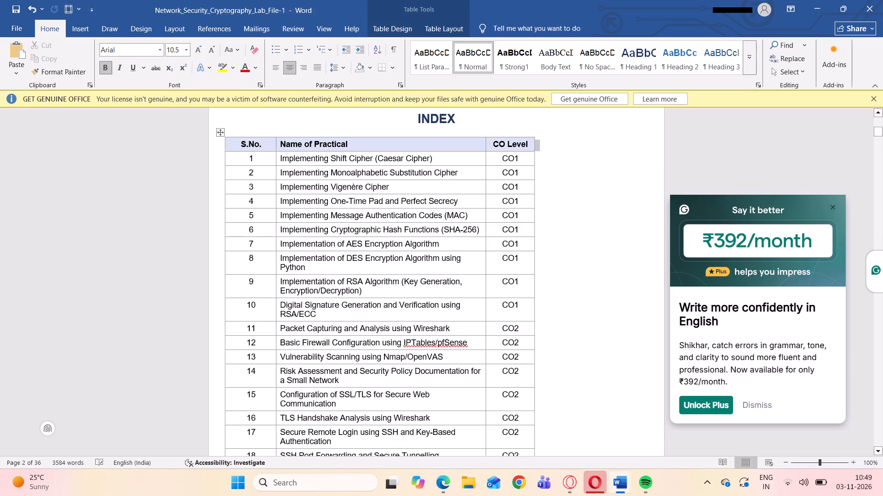
Insert a blank fourth column after CO Level in the INDEX table.
click(582, 269)
scroll(582, 269, down, 13)
scroll(582, 269, up, 2)
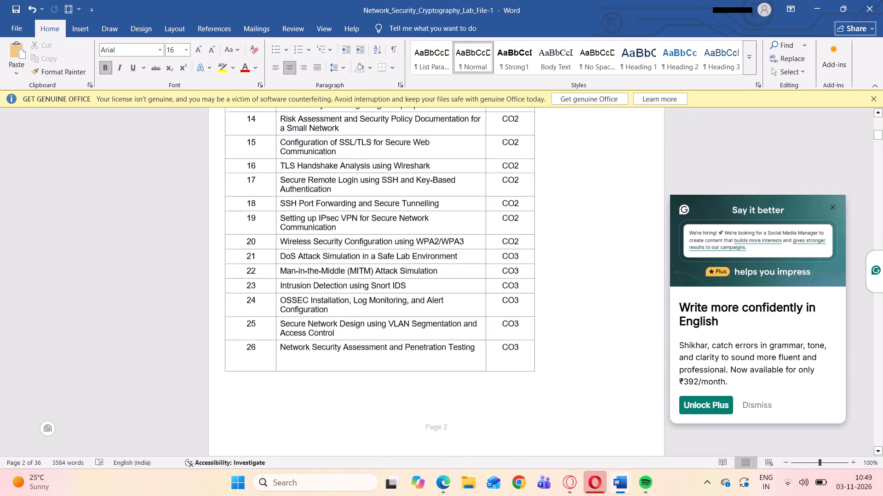
scroll(582, 269, up, 11)
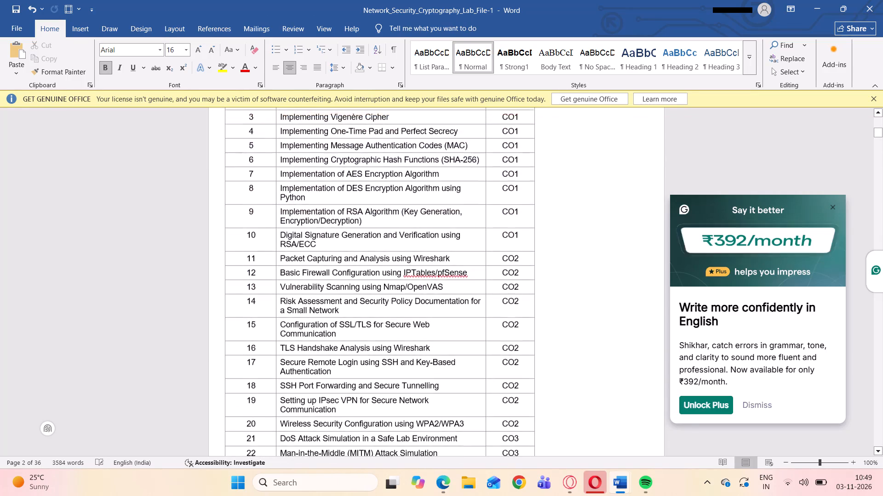
scroll(582, 269, up, 1)
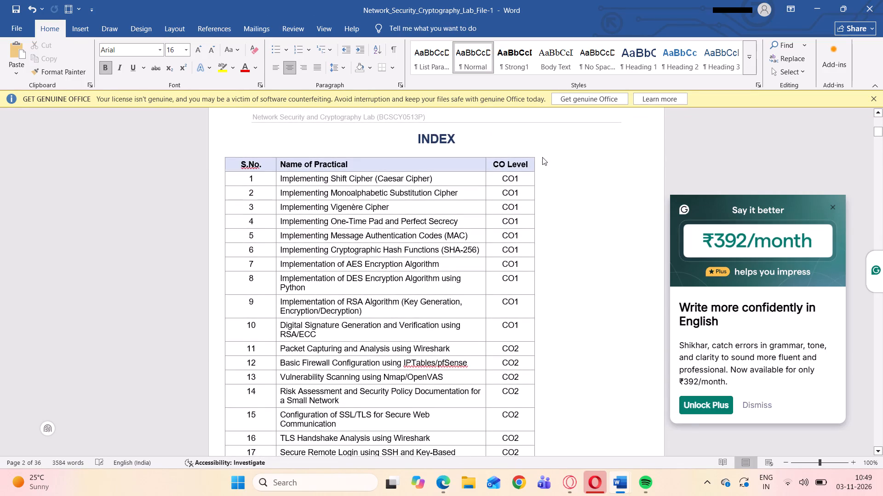
click(530, 157)
click(529, 163)
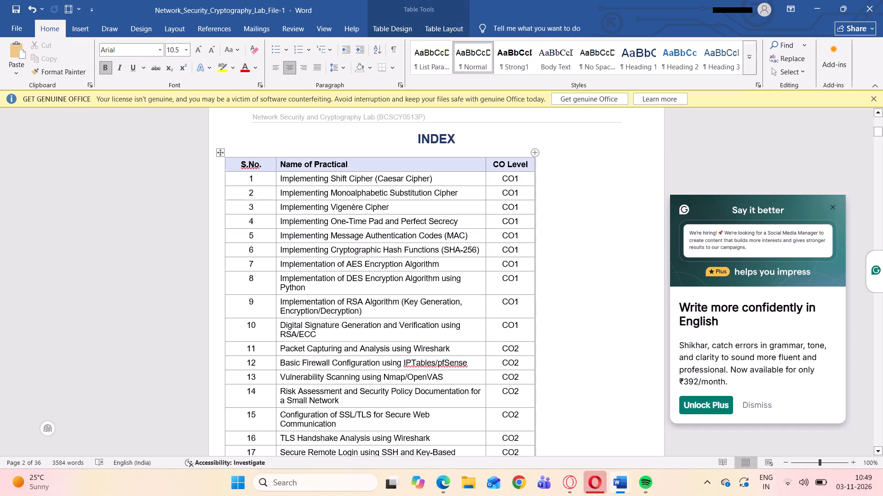
click(537, 154)
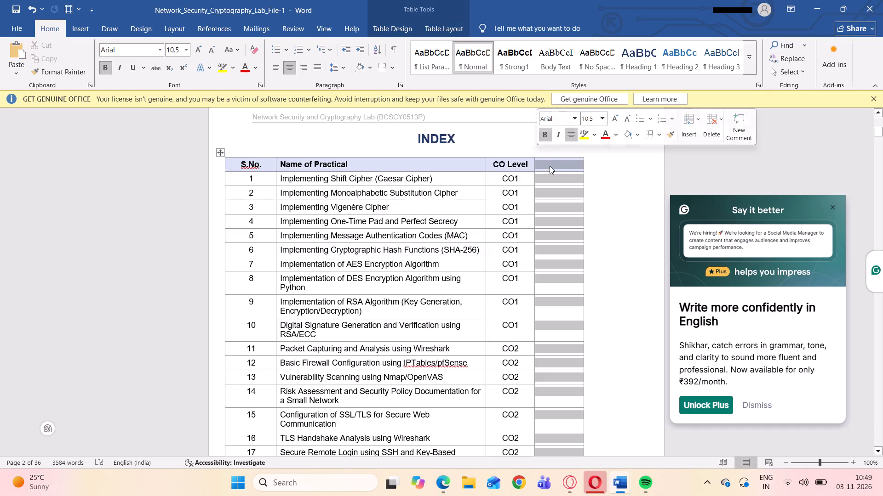
Enter the two-line heading Submission Date in the blank fourth column, using the index table in the 226 nlp file as reference.
click(550, 166)
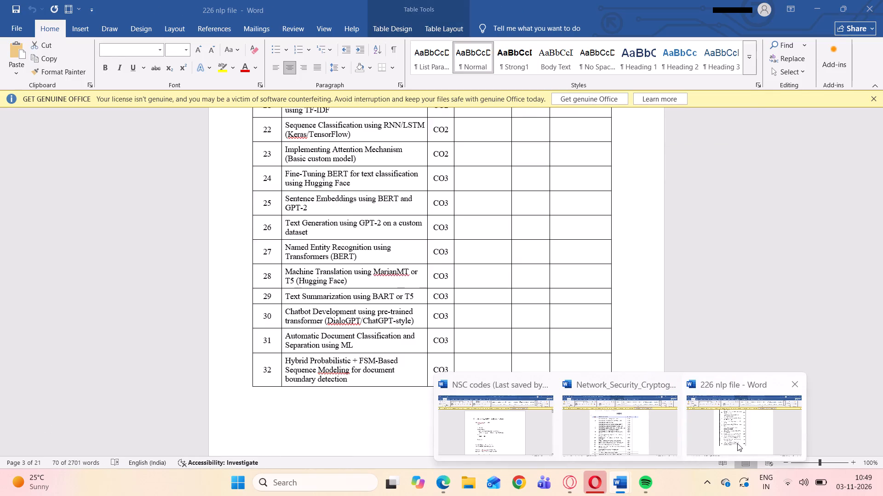
scroll(598, 307, up, 6)
scroll(598, 307, down, 5)
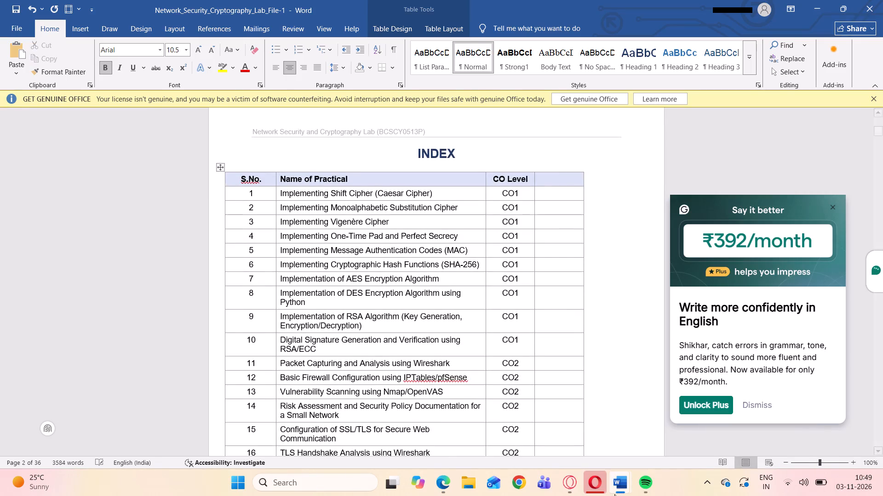
click(693, 438)
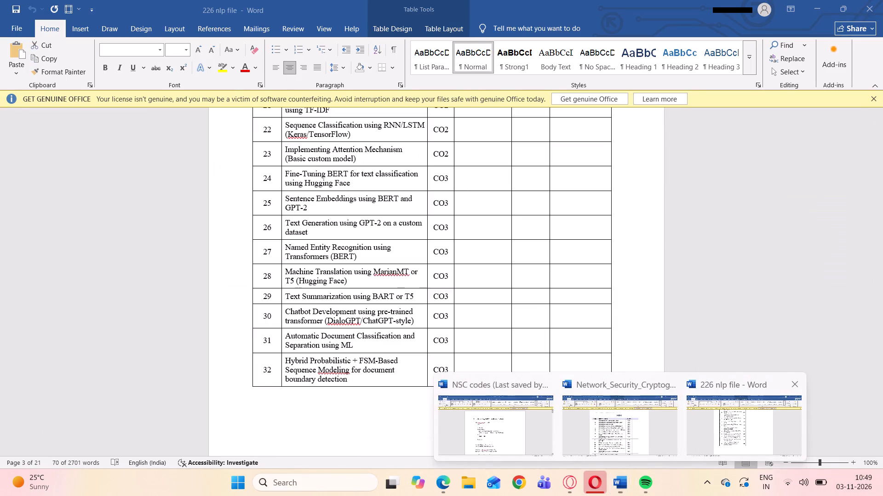
click(621, 243)
scroll(621, 243, up, 4)
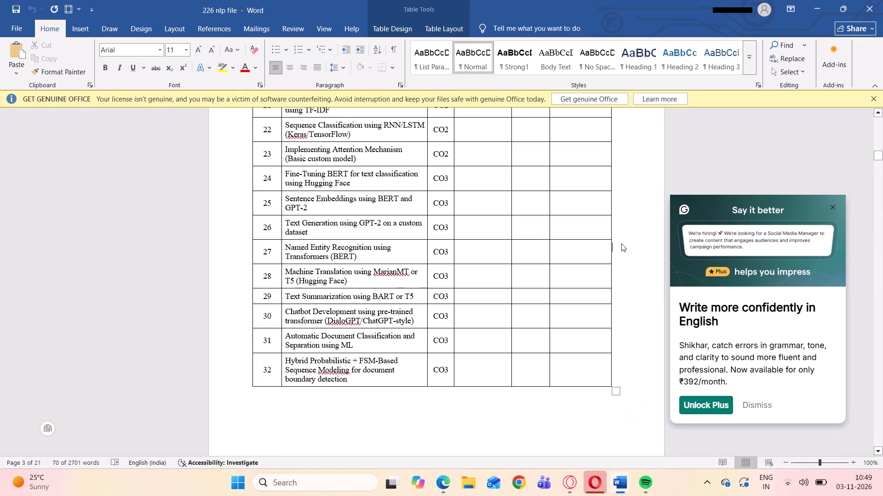
scroll(621, 243, up, 5)
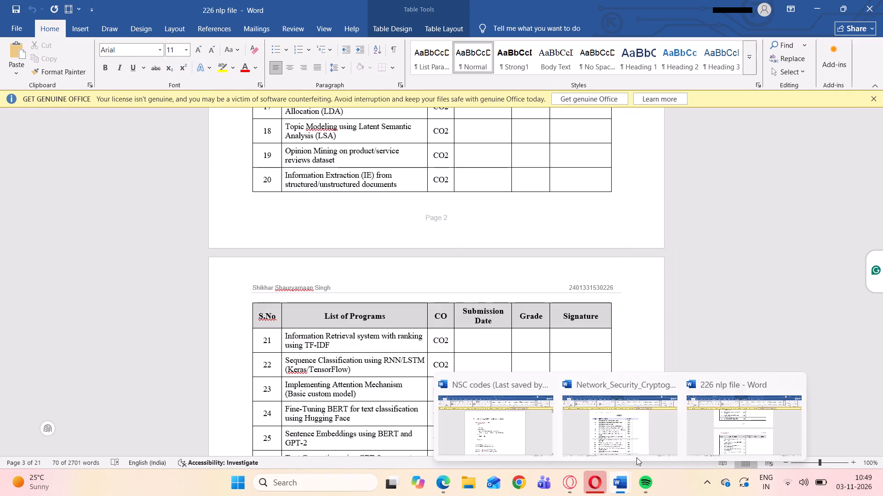
click(644, 428)
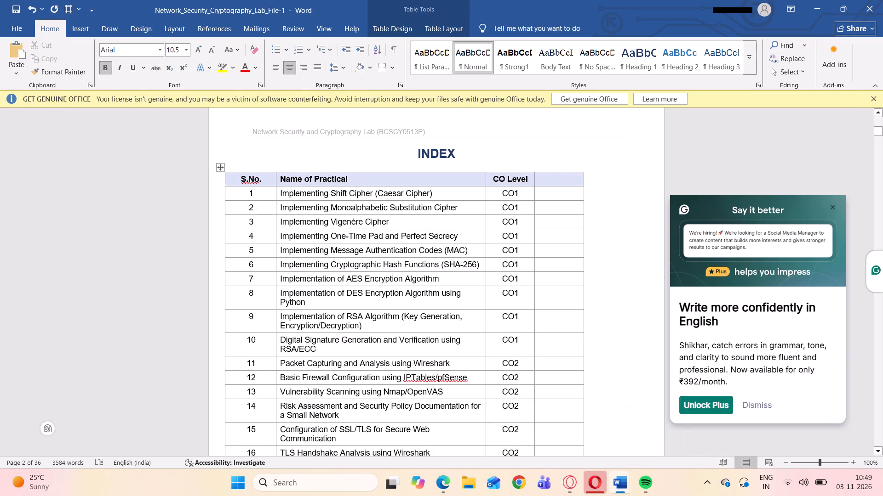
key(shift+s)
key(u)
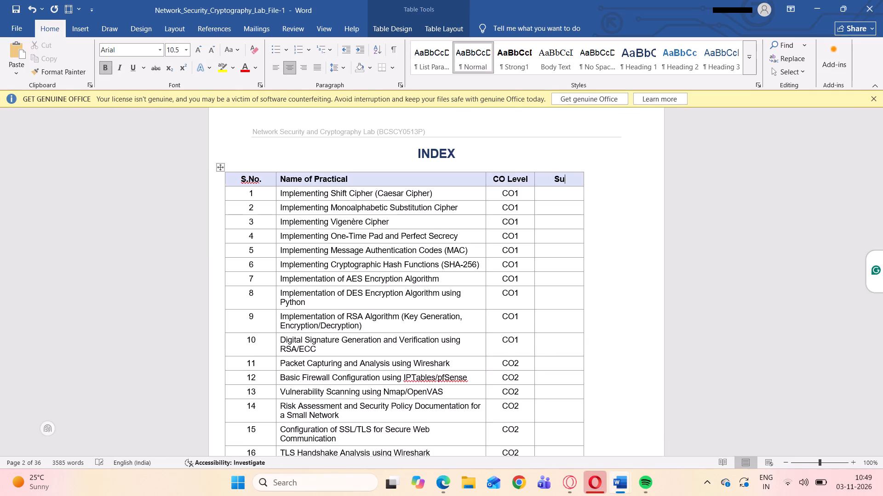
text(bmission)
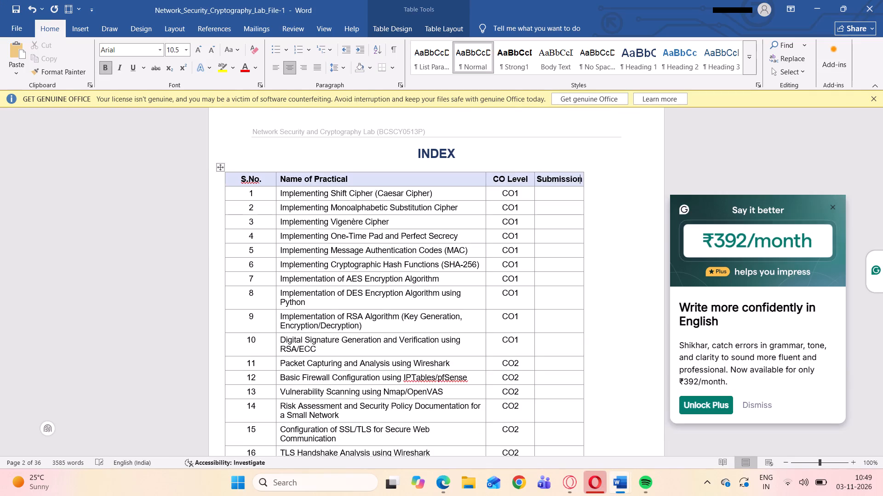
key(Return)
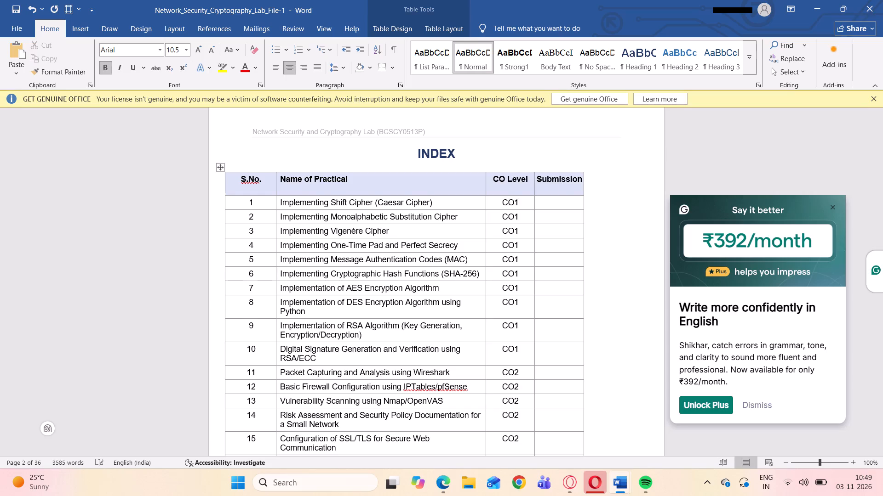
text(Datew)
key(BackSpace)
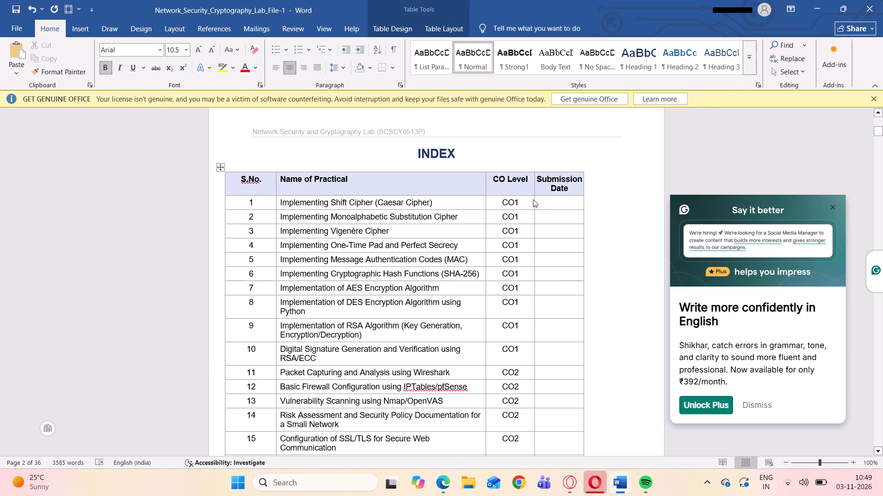
Add a fifth column after Submission Date in the index table and head it Grade.
click(584, 166)
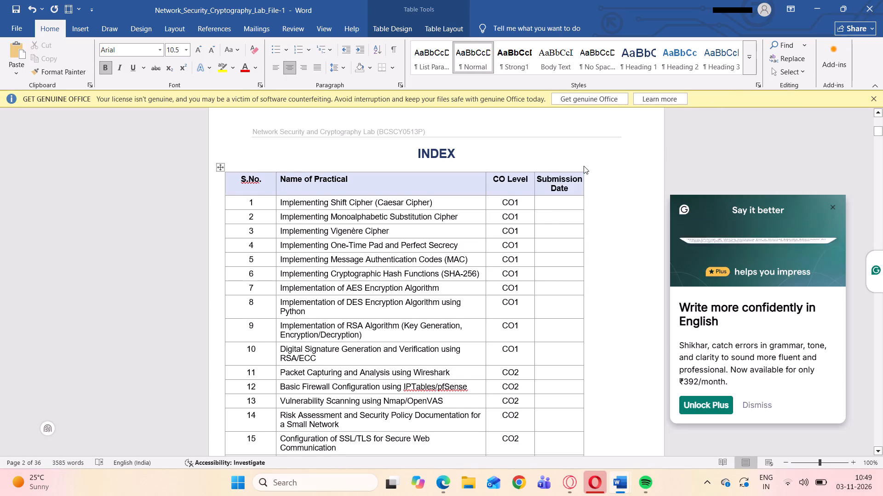
click(570, 184)
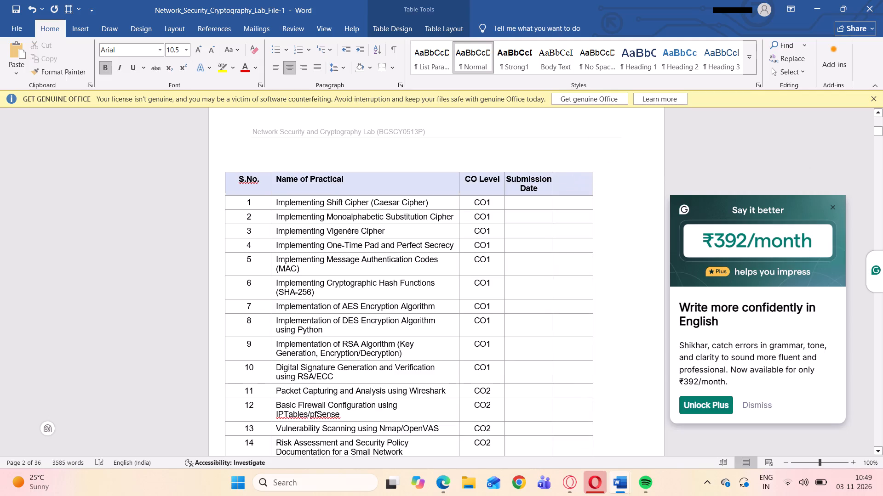
click(564, 184)
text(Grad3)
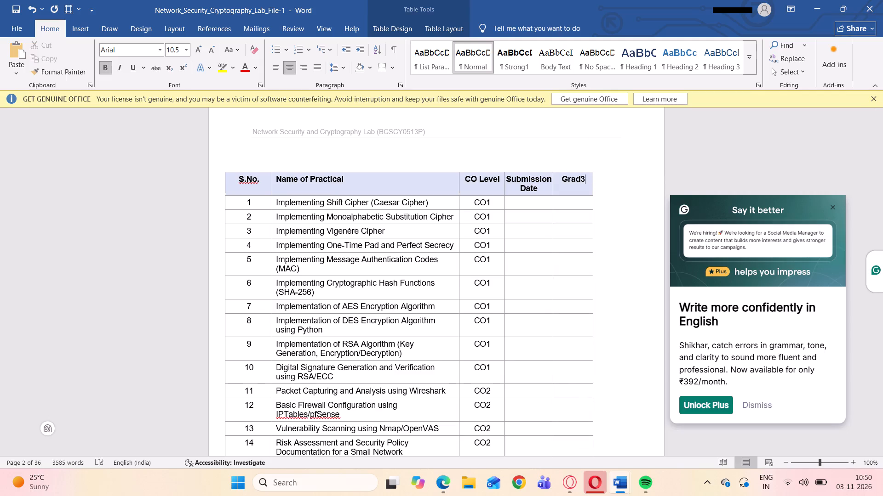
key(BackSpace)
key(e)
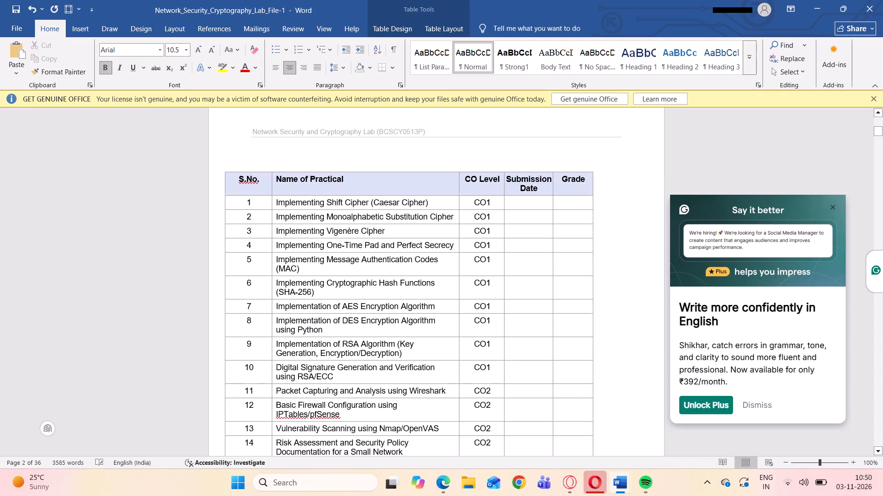
Add a sixth column after Grade in the index table and head it Signature.
click(585, 182)
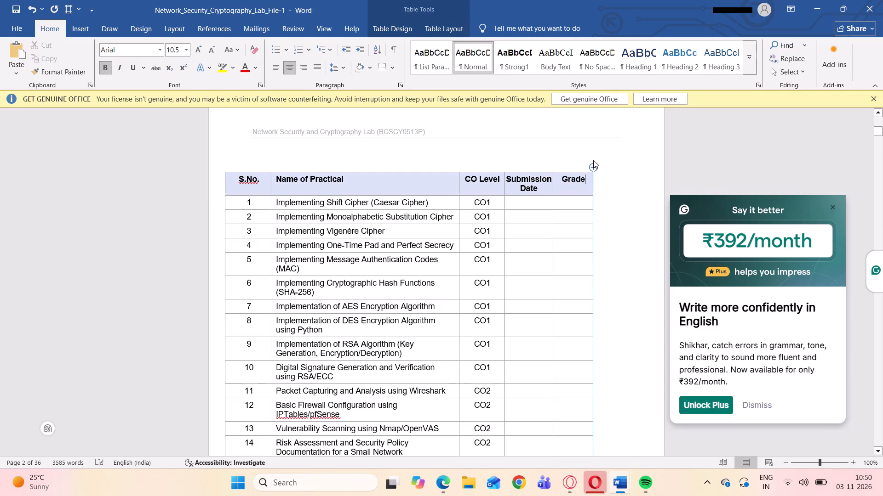
click(593, 163)
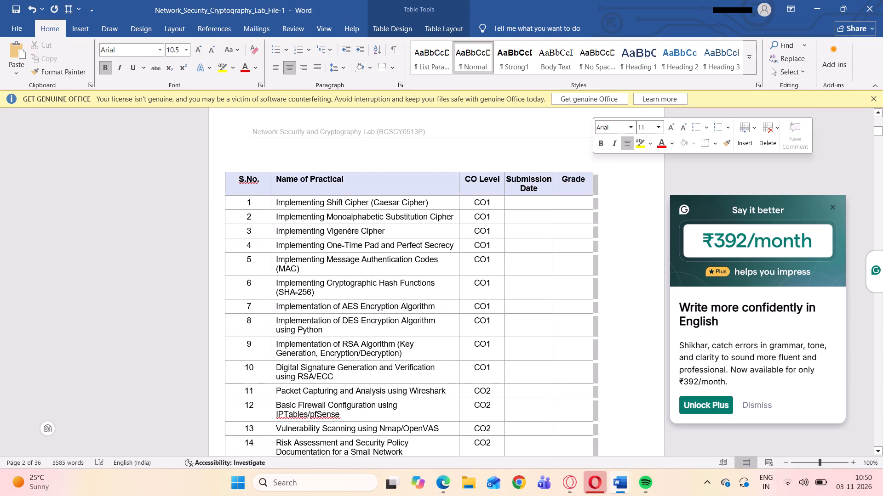
click(593, 168)
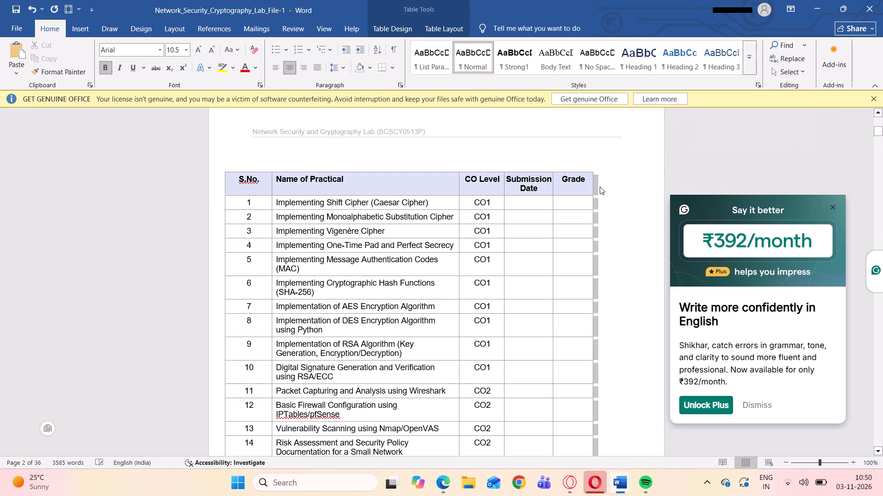
click(591, 167)
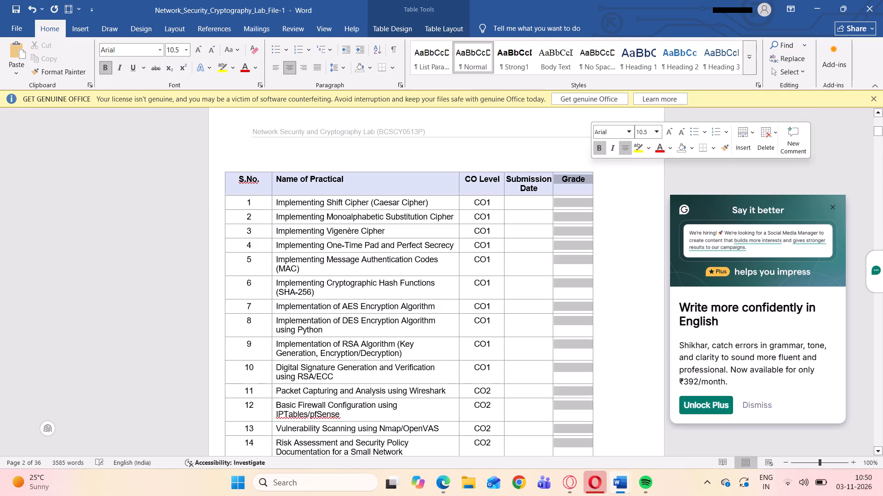
click(587, 179)
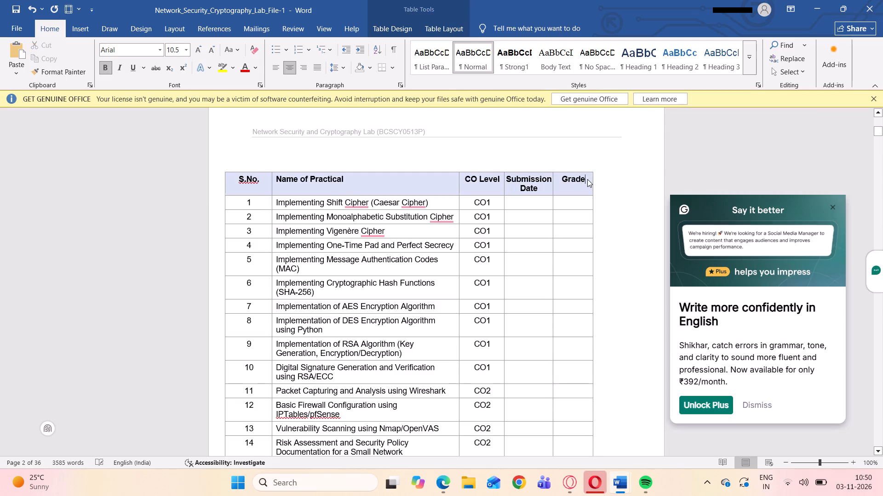
click(595, 167)
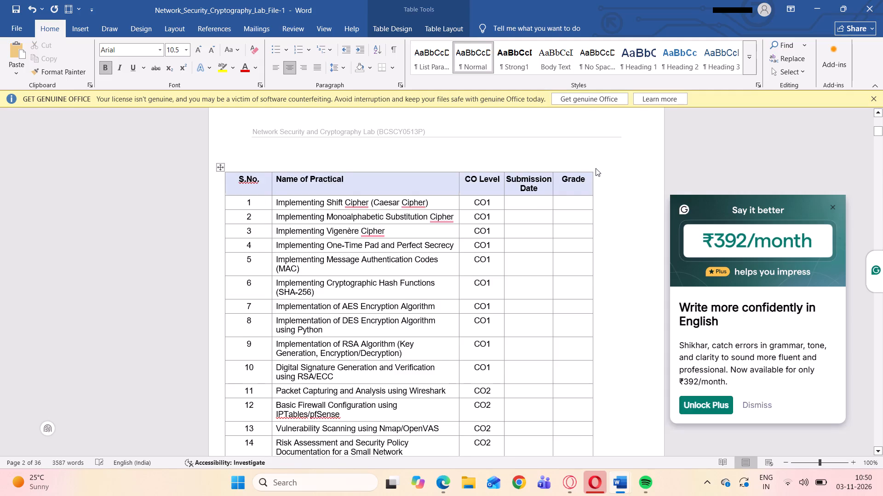
click(574, 183)
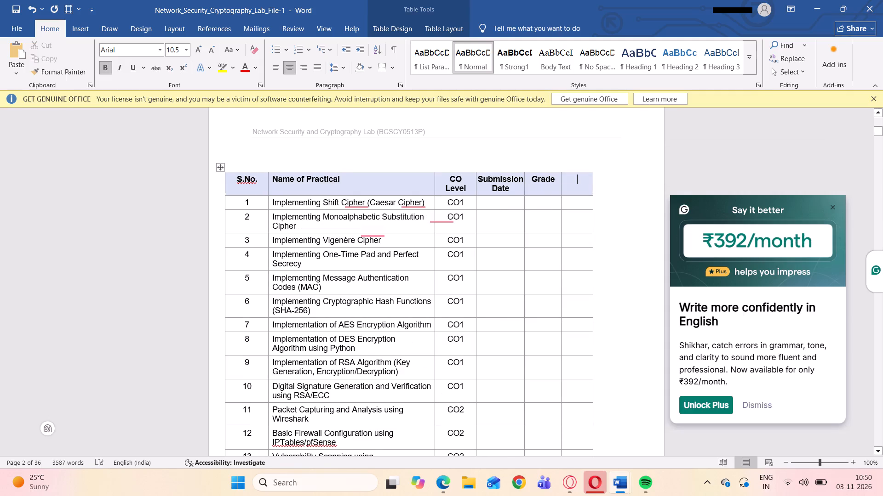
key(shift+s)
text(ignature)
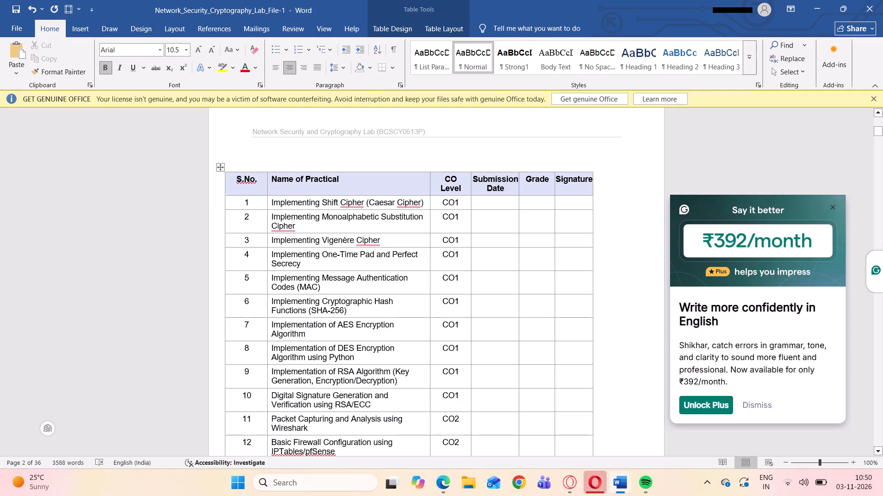
Widen the Signature column by pulling its outer border out to just past the end of the page header line.
drag(592, 186, 602, 184)
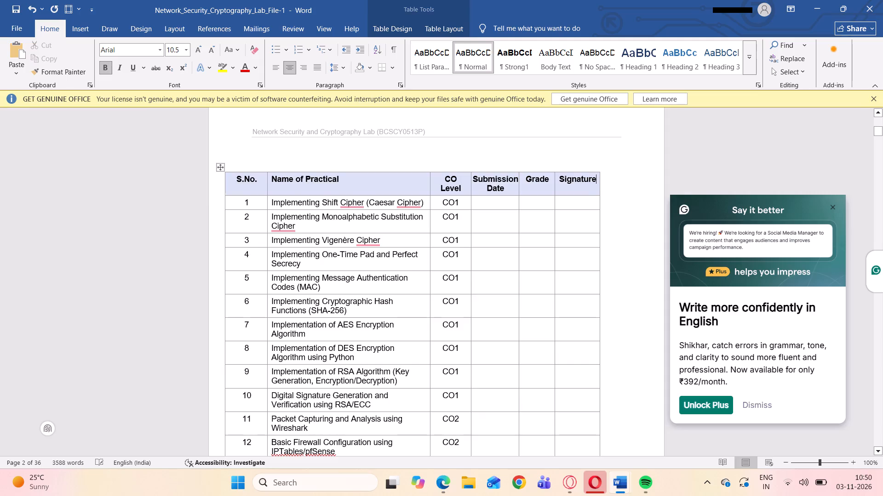
drag(599, 191, 614, 188)
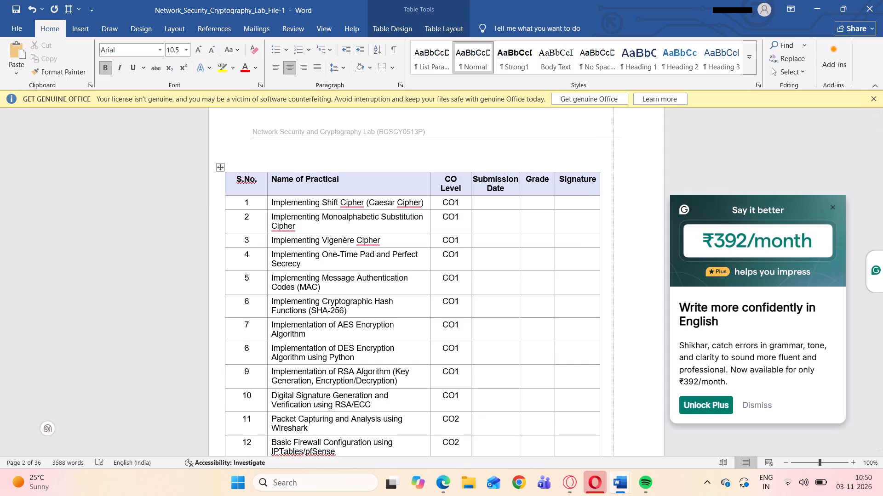
drag(614, 188, 629, 188)
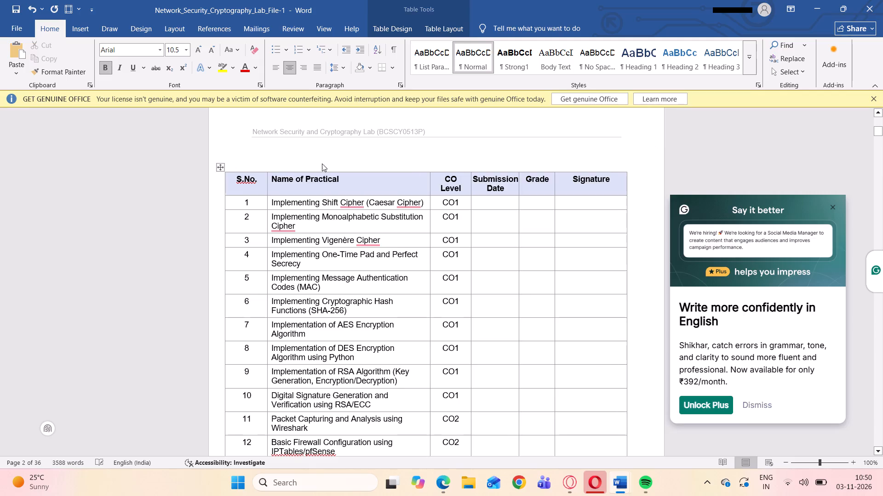
Move the whole index table slightly down and toward the page's right edge.
drag(220, 168, 237, 184)
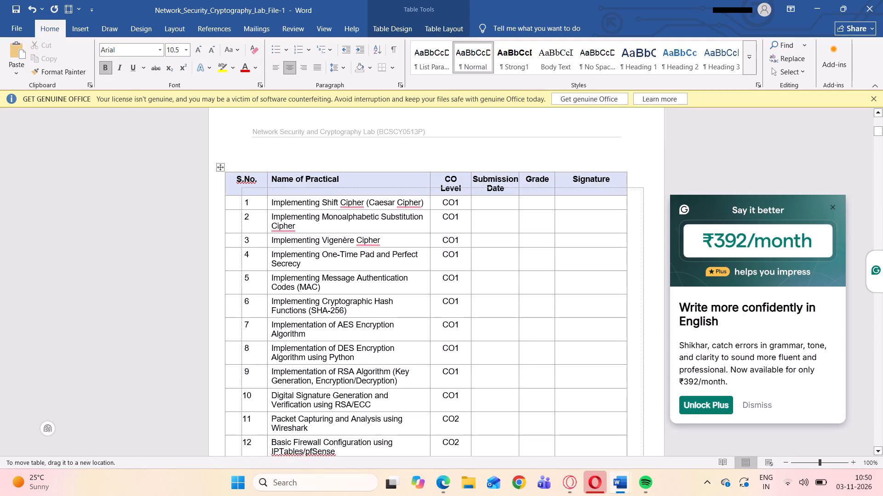
drag(237, 184, 229, 182)
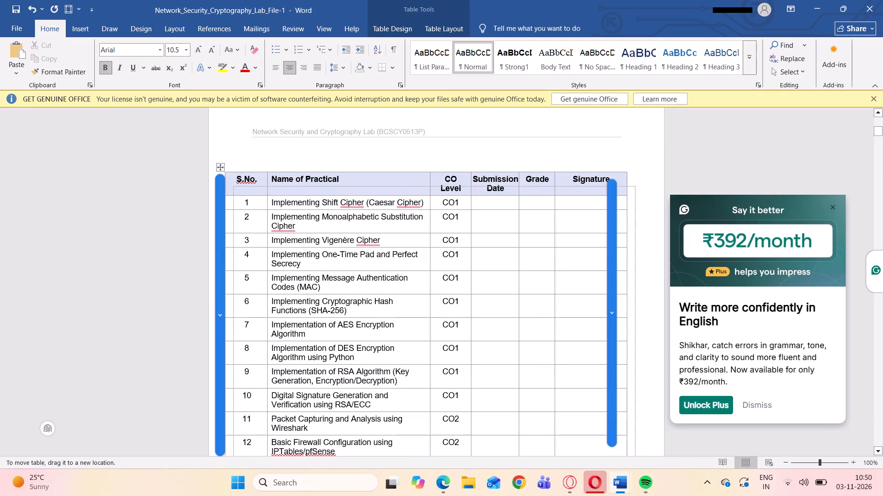
drag(229, 182, 230, 182)
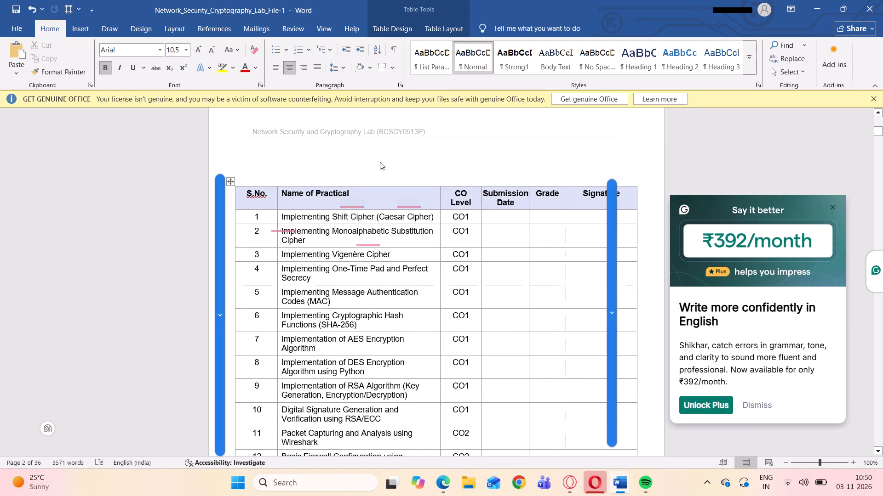
click(380, 162)
click(380, 162)
Remove one blank line between the Semester and Submitted By lines on the cover page, and return to the index table.
scroll(380, 162, up, 4)
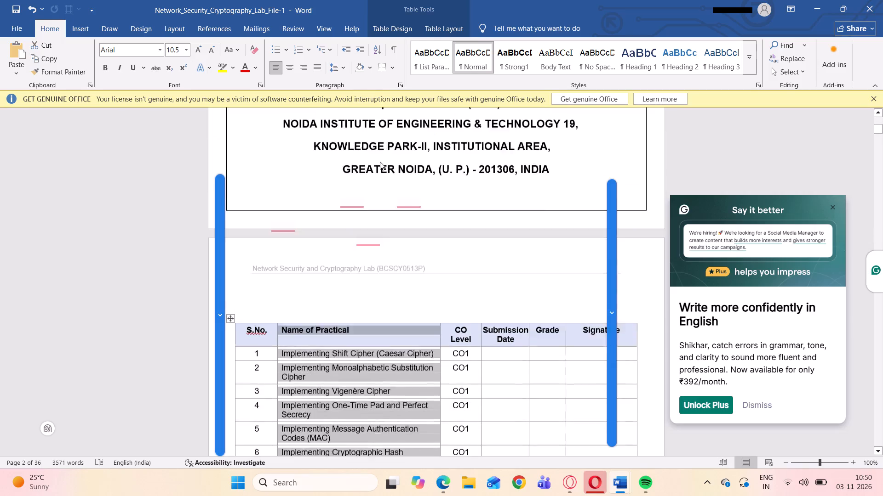
scroll(380, 162, up, 11)
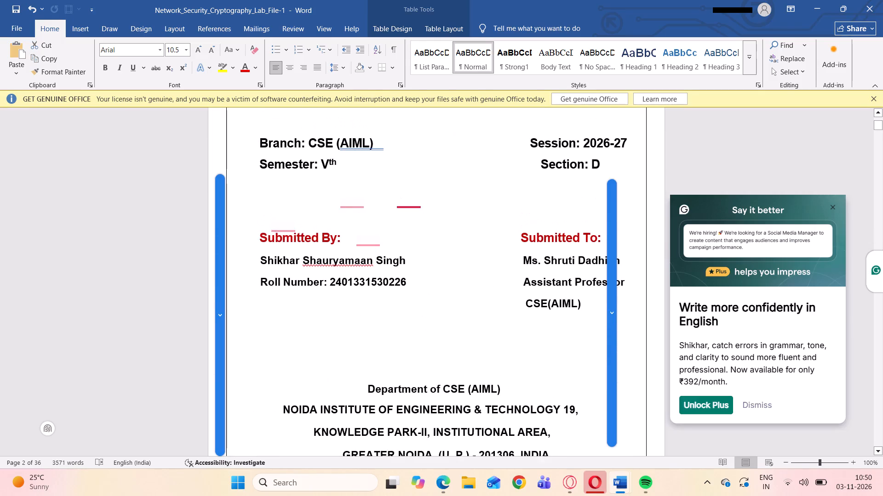
click(413, 207)
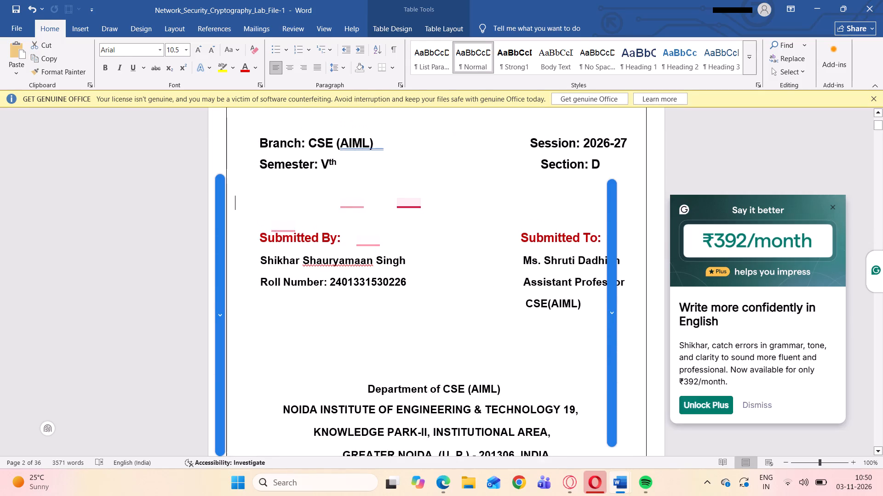
key(BackSpace)
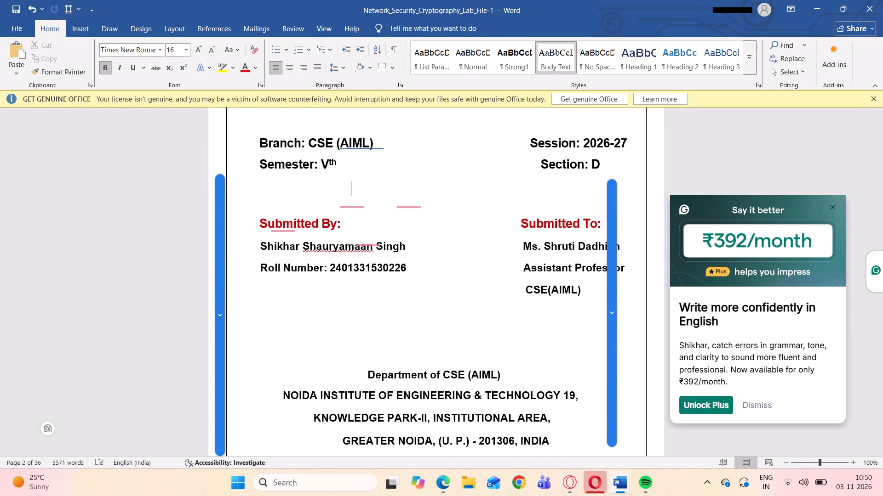
scroll(444, 208, down, 16)
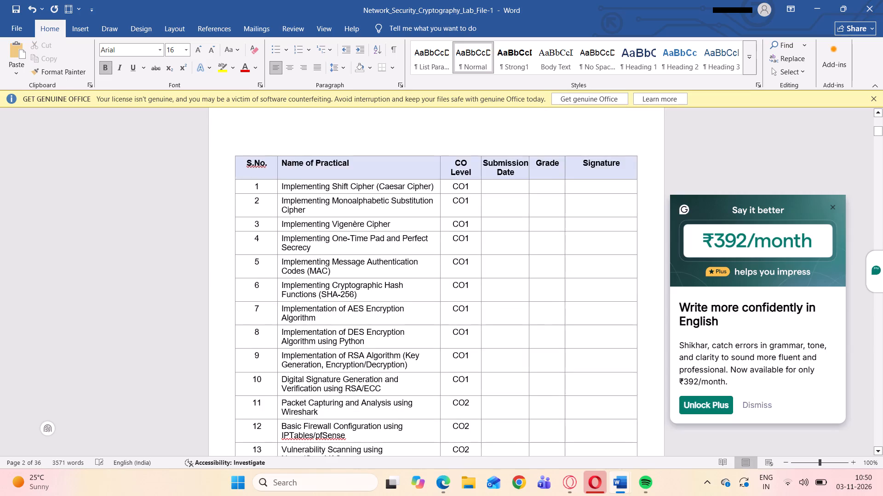
scroll(444, 208, down, 3)
scroll(444, 208, up, 7)
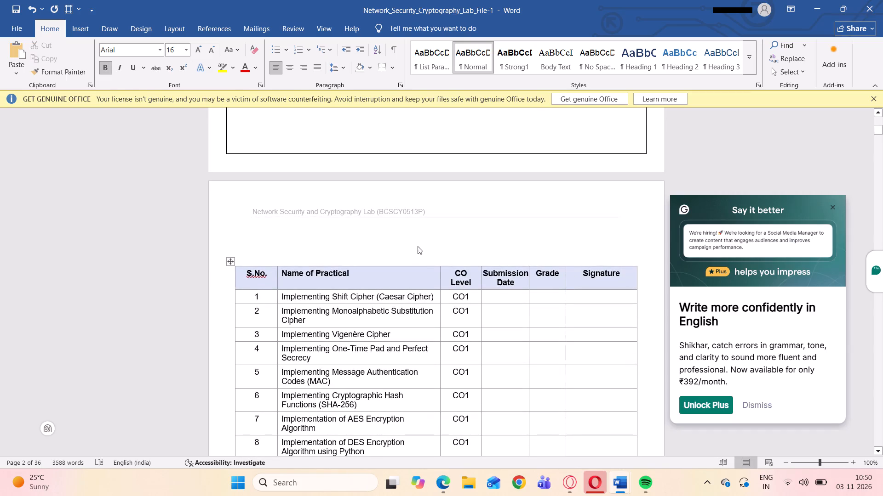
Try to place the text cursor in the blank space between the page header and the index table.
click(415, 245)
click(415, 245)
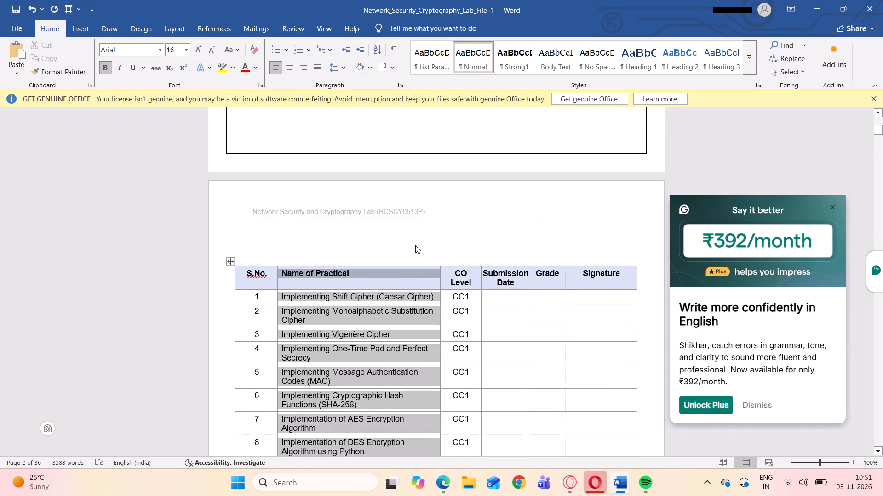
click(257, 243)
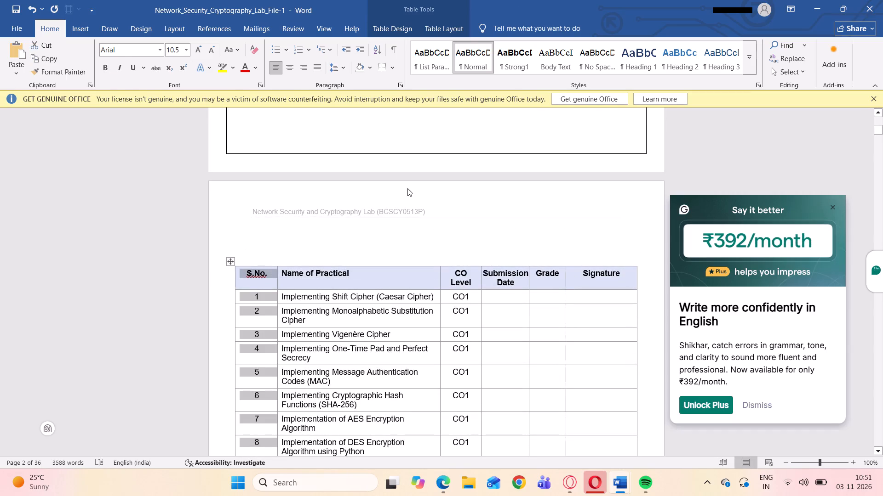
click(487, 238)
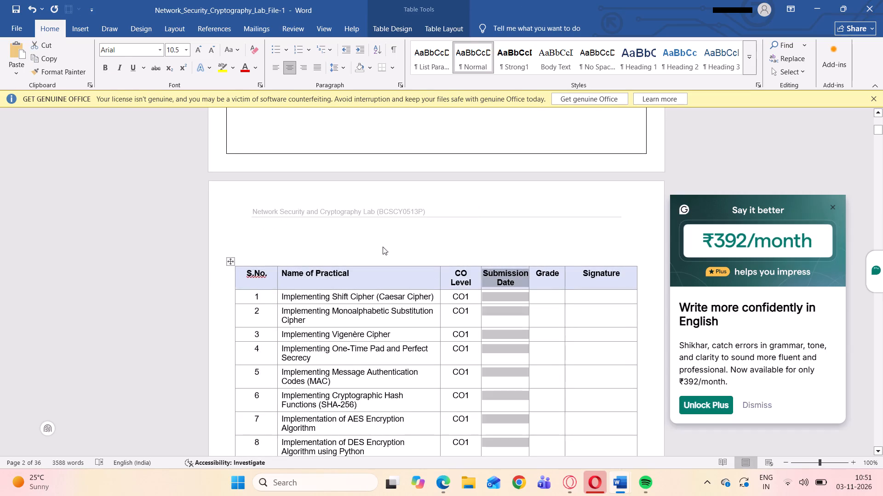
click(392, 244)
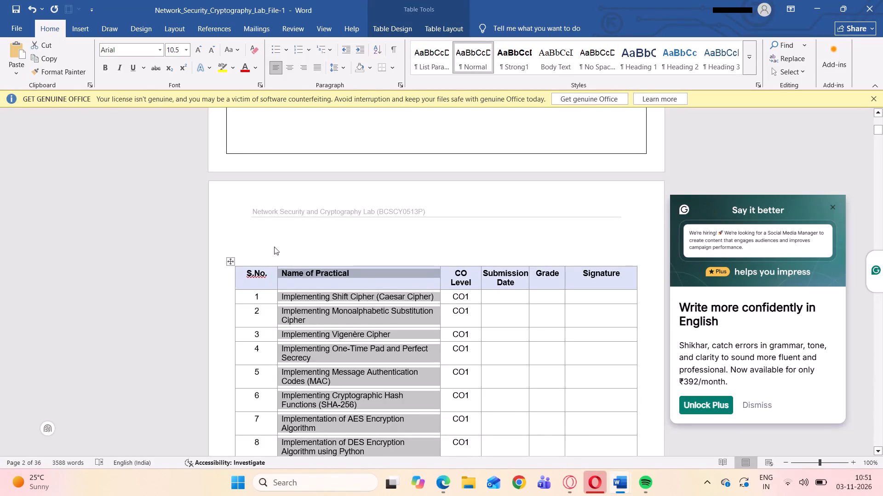
Copy the INDEX heading that sits below the end of the index table.
scroll(266, 236, down, 17)
scroll(266, 236, down, 10)
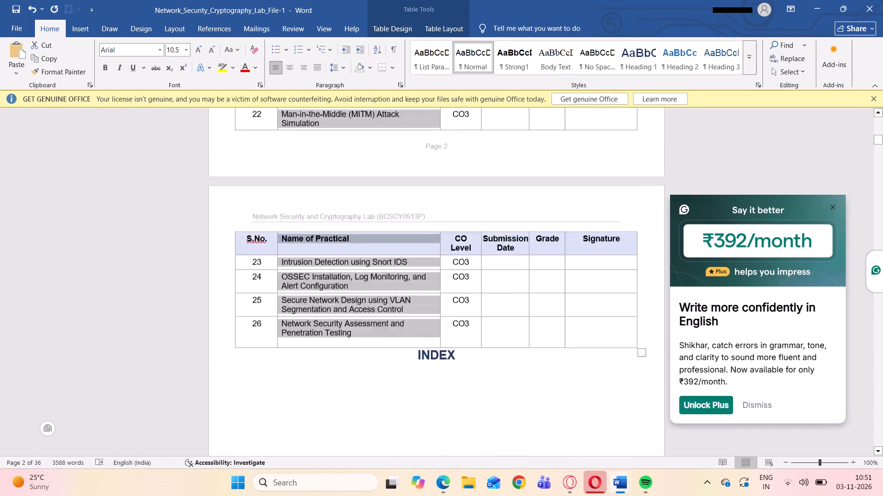
drag(462, 259, 447, 259)
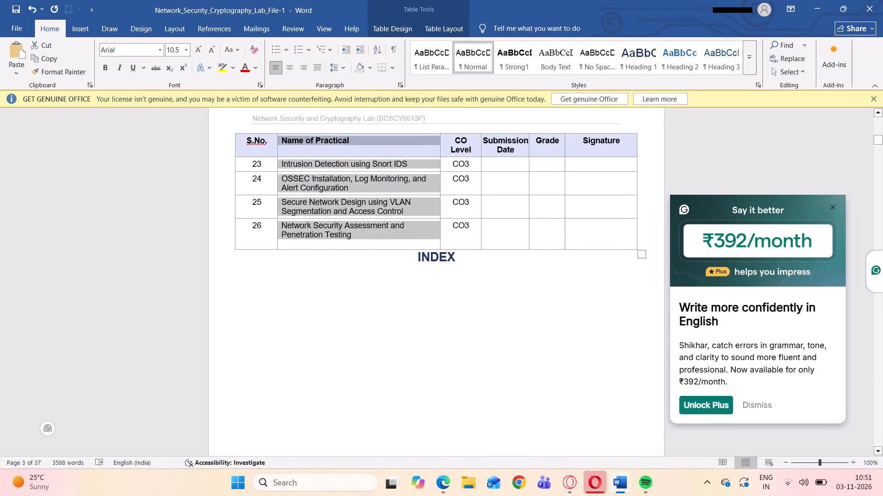
drag(447, 259, 413, 259)
key(ctrl+c)
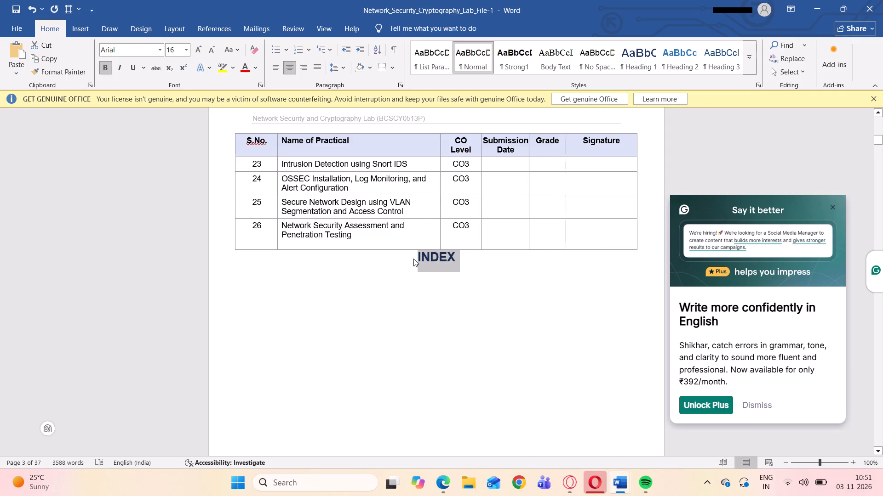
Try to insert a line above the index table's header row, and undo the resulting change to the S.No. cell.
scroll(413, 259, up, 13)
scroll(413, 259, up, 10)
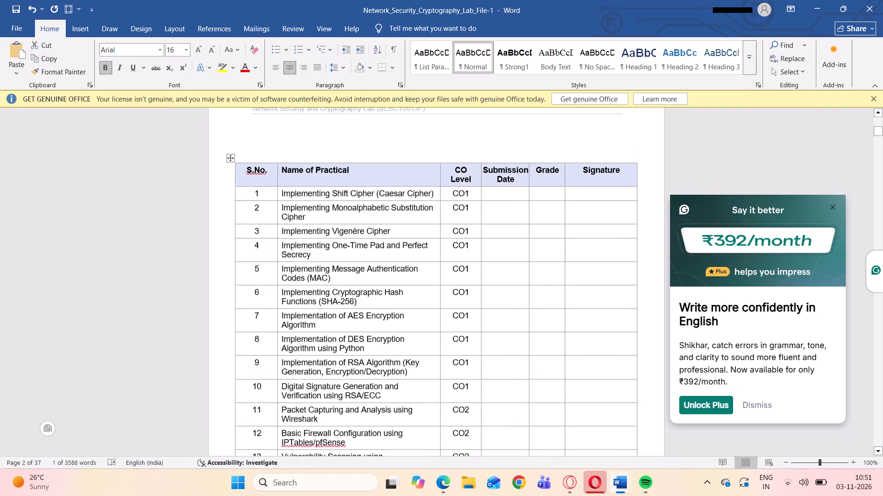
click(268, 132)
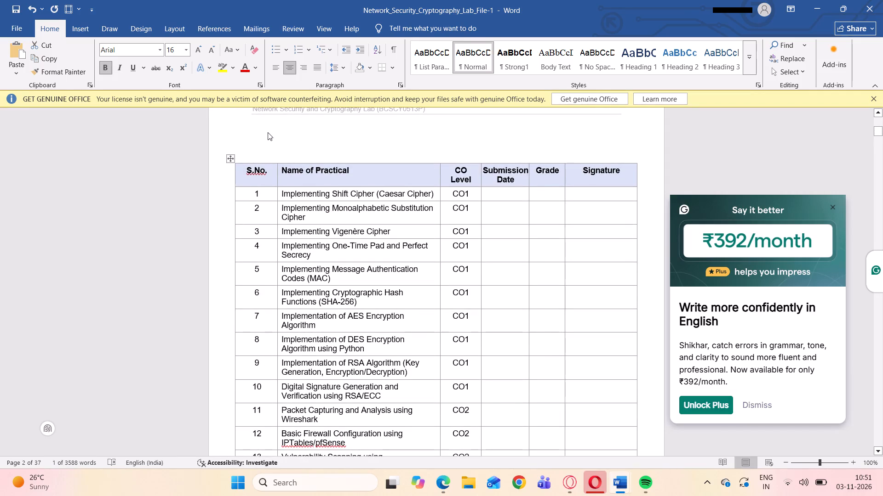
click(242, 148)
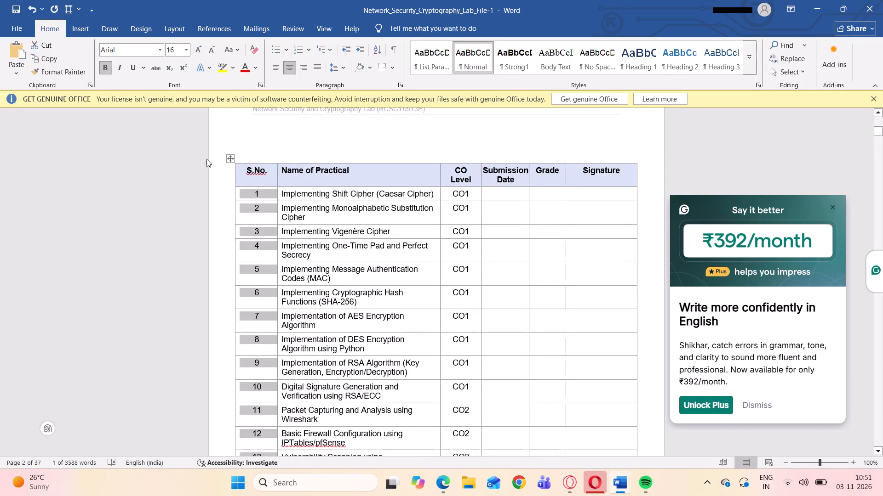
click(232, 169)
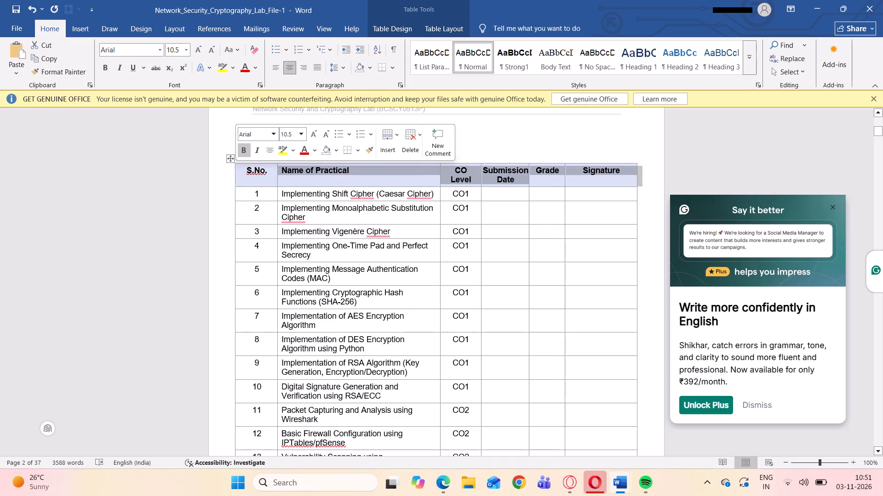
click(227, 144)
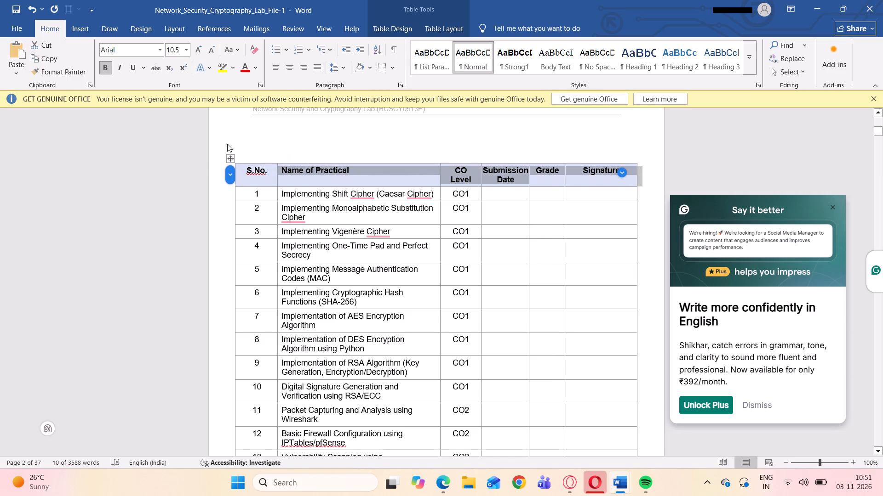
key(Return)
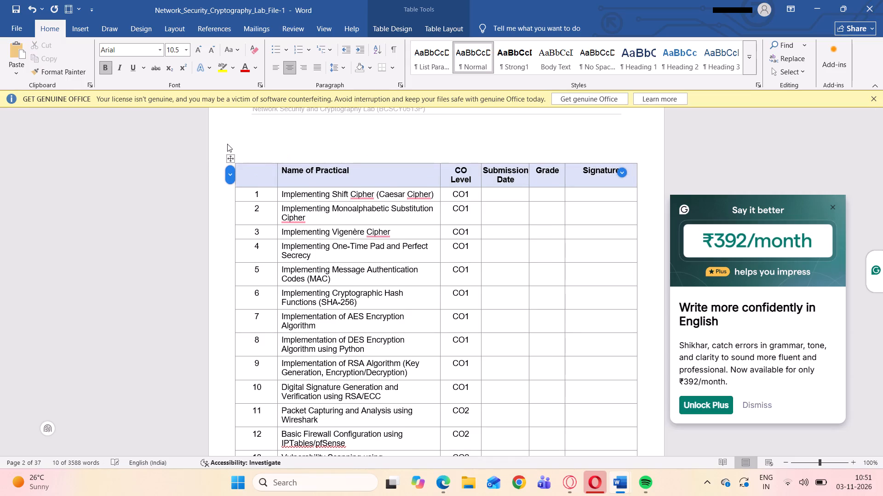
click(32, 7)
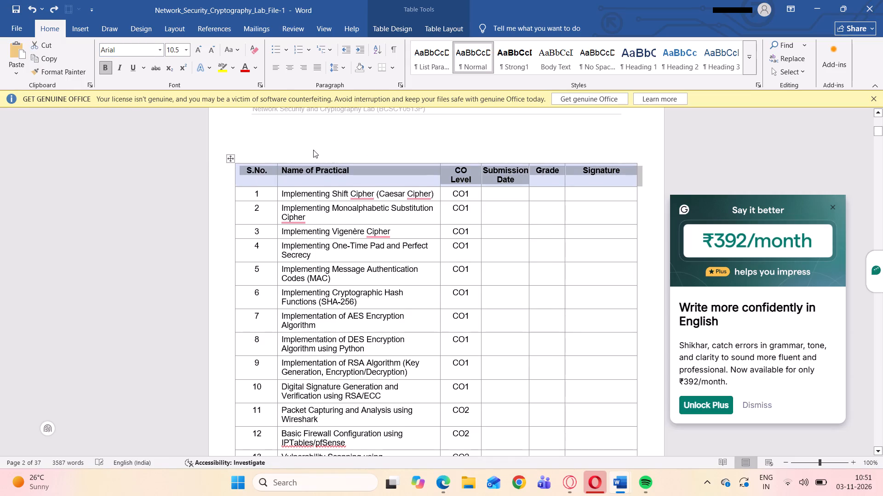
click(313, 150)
Add seven line breaks after the GREATER NOIDA address line at the end of the cover page.
scroll(313, 150, up, 6)
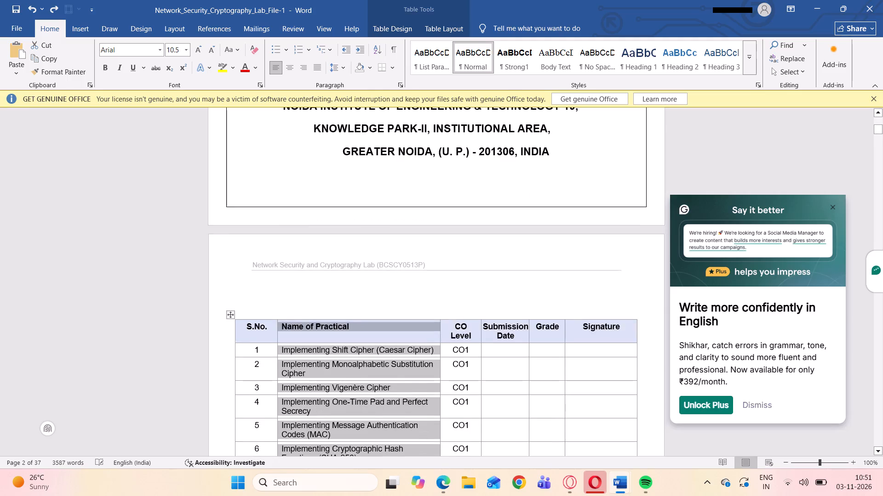
click(583, 161)
key(Return)
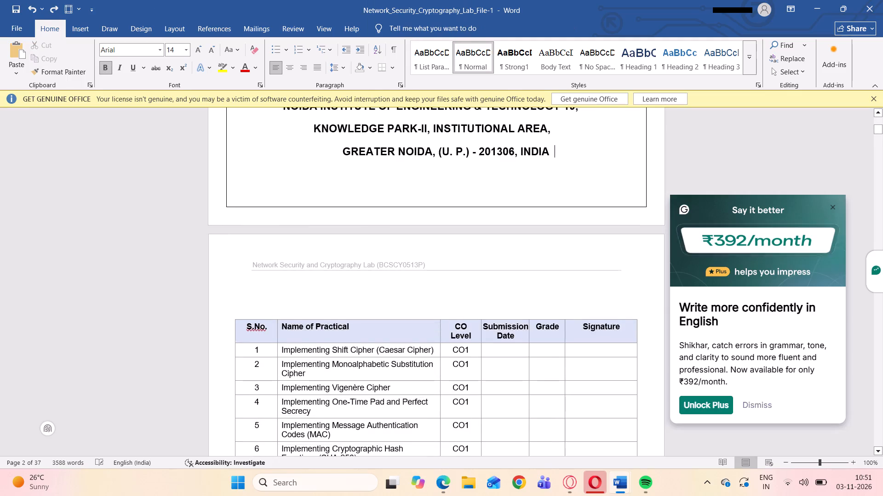
key(Return)
key(Return)
key(Return)
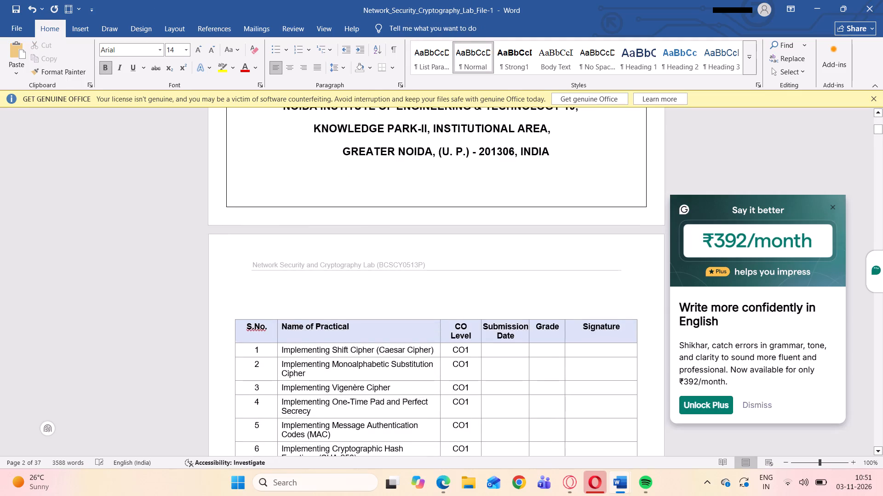
key(Return)
key(Return)
key(Return)
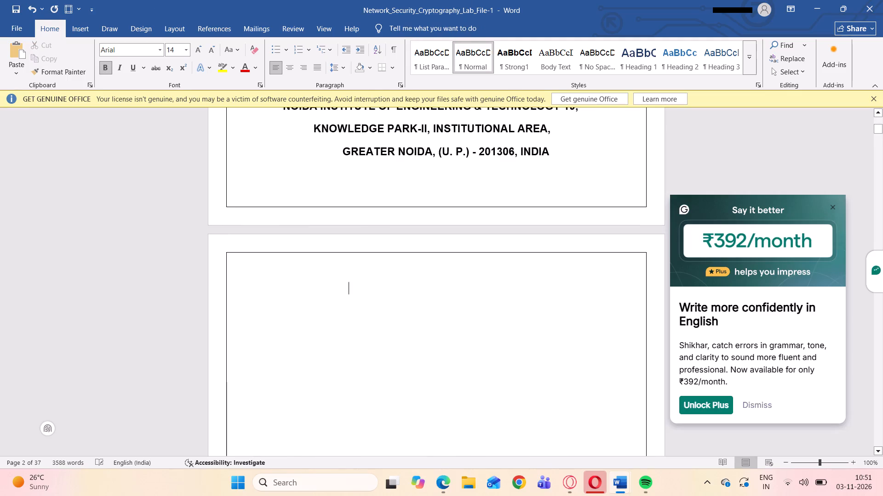
Delete two of the line breaks added after the cover page's address.
key(BackSpace)
scroll(583, 161, down, 18)
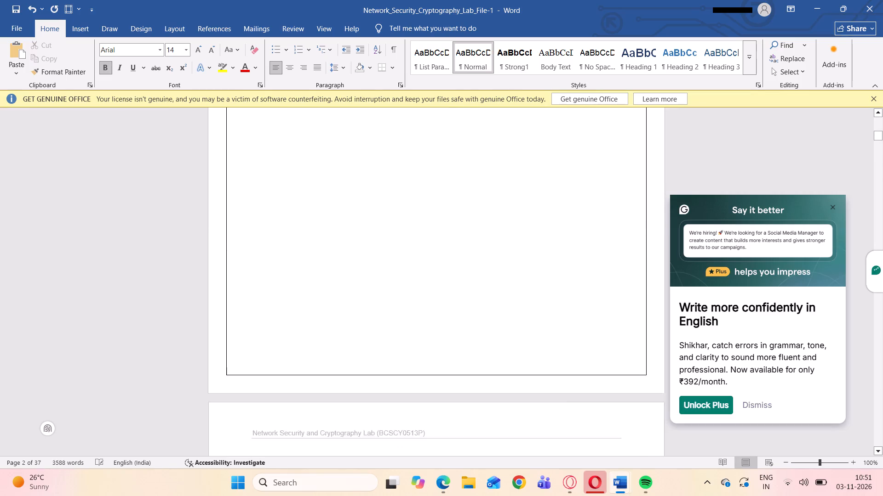
scroll(583, 161, down, 7)
scroll(583, 161, up, 3)
click(539, 204)
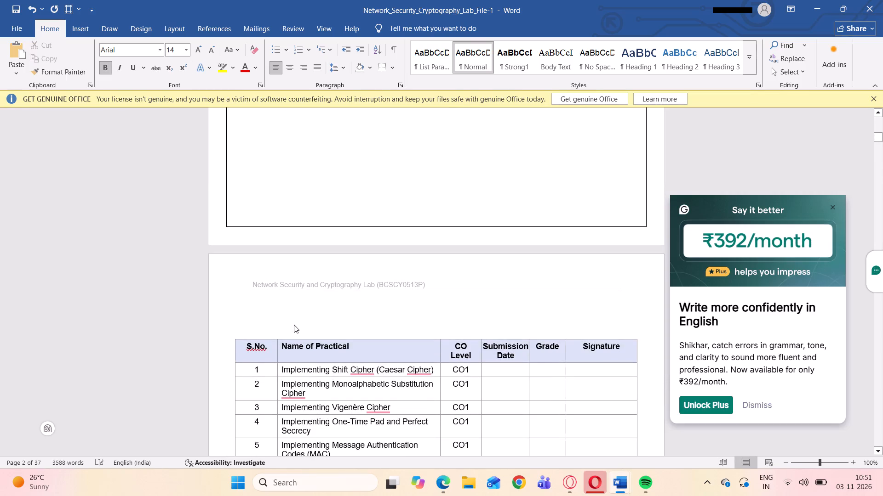
key(BackSpace)
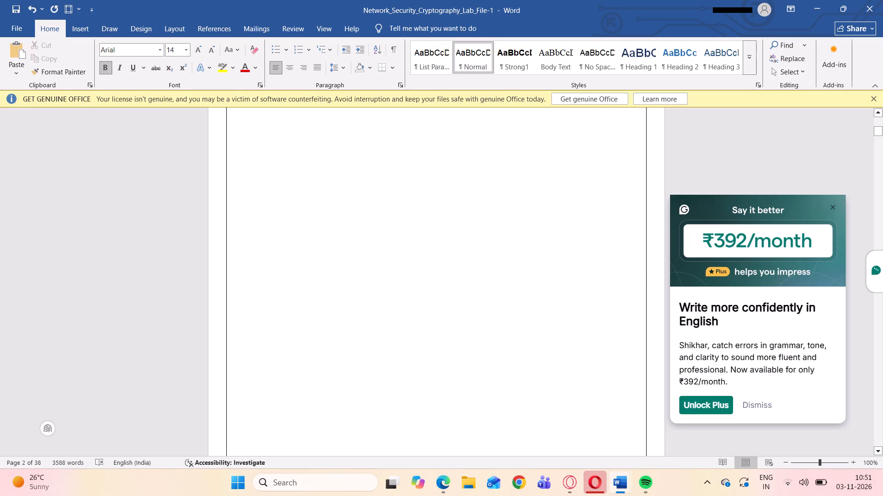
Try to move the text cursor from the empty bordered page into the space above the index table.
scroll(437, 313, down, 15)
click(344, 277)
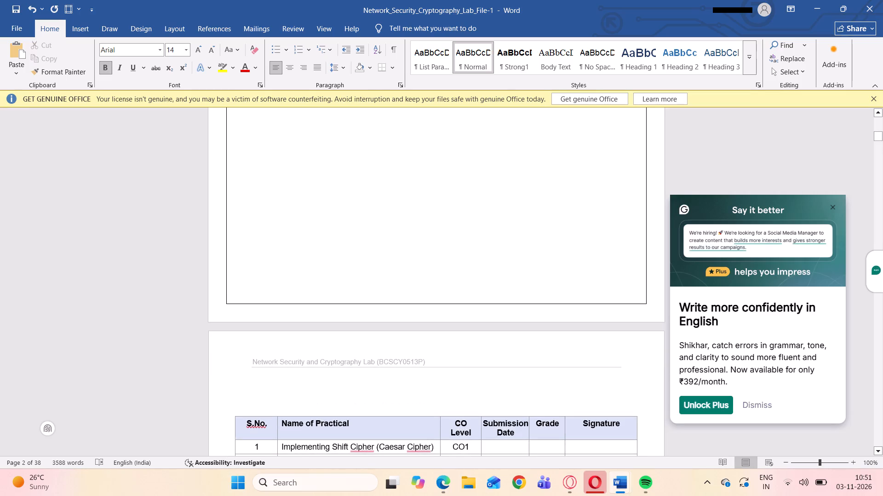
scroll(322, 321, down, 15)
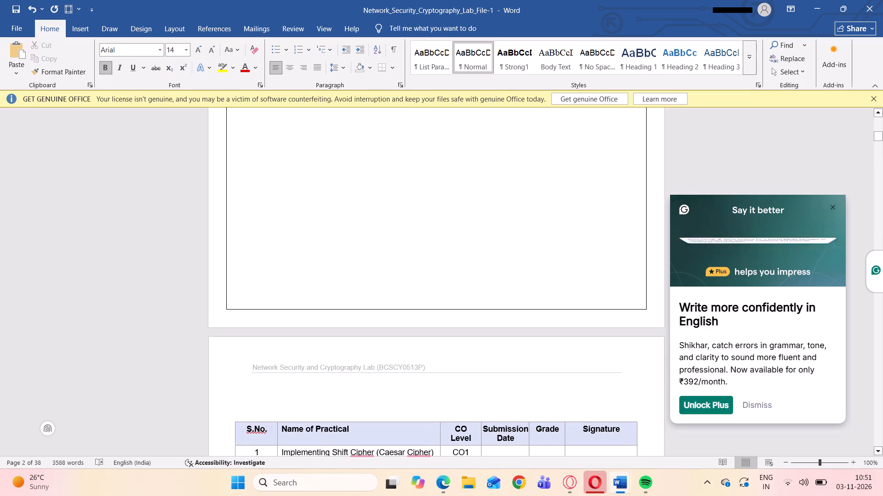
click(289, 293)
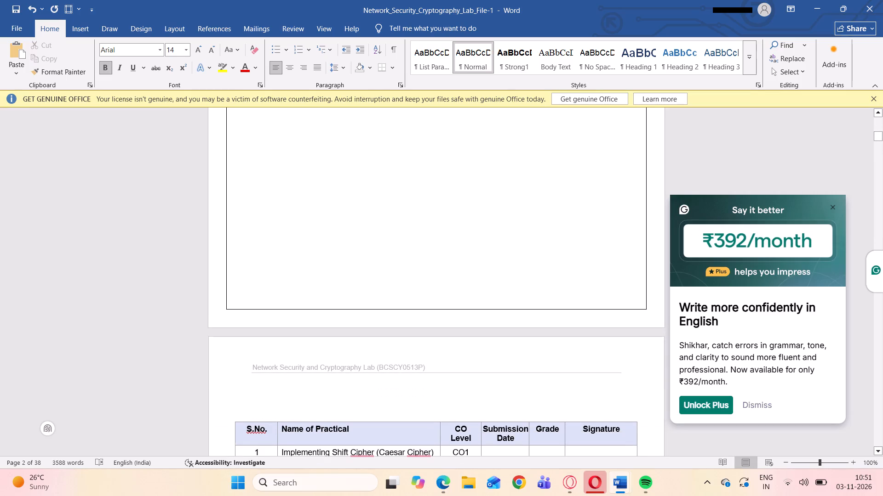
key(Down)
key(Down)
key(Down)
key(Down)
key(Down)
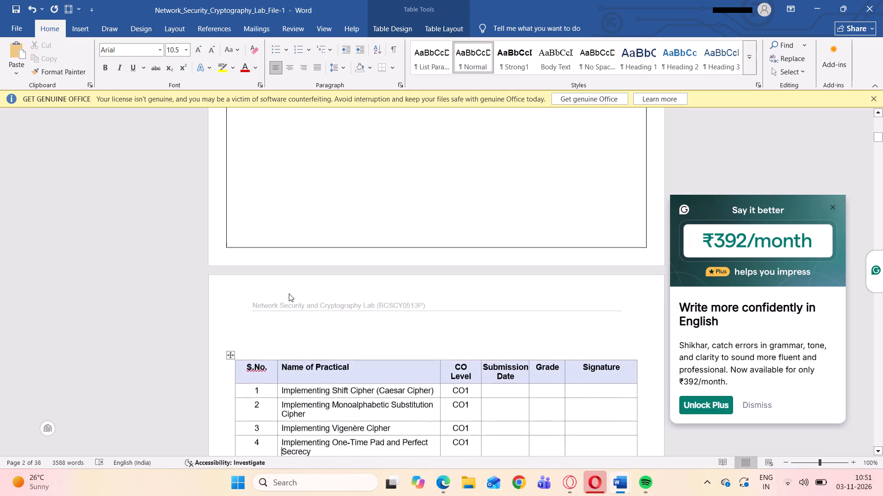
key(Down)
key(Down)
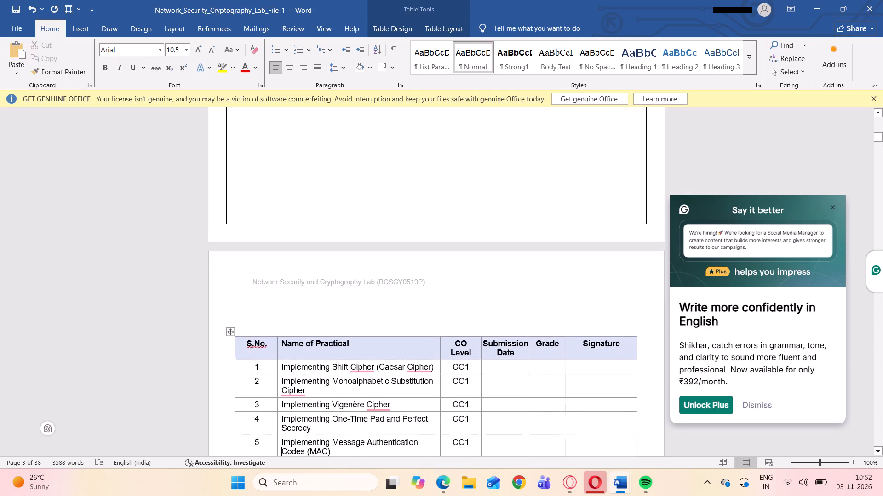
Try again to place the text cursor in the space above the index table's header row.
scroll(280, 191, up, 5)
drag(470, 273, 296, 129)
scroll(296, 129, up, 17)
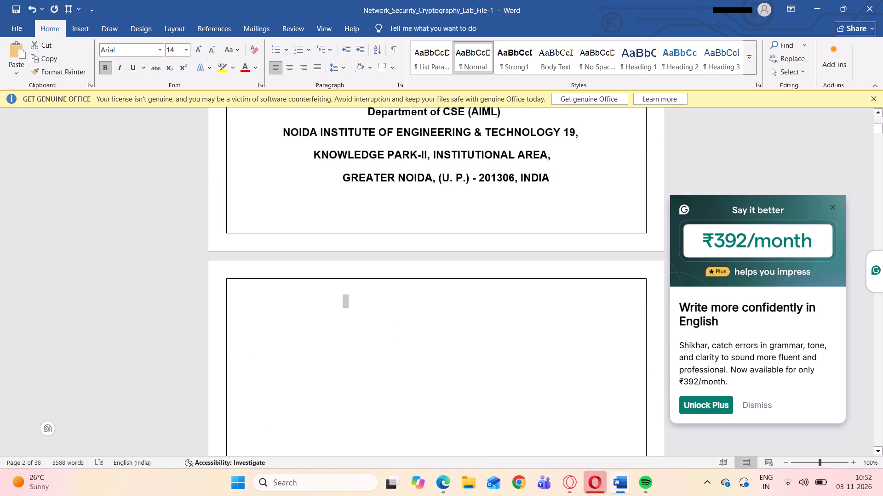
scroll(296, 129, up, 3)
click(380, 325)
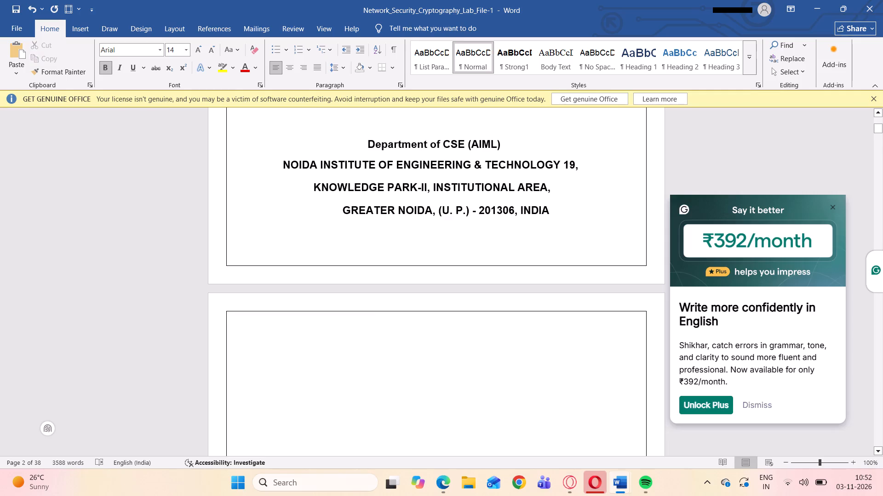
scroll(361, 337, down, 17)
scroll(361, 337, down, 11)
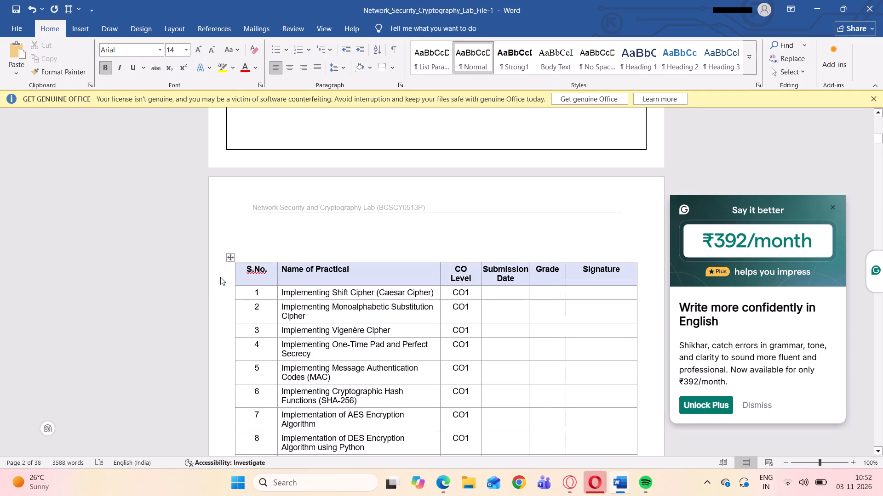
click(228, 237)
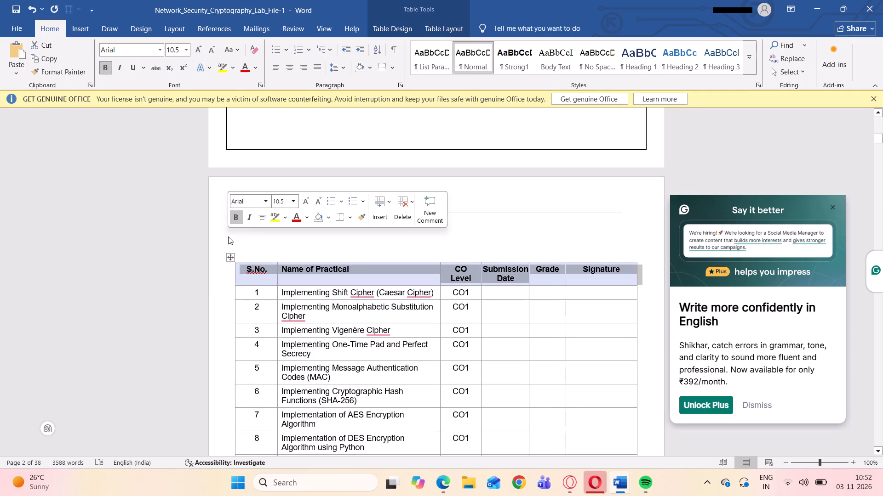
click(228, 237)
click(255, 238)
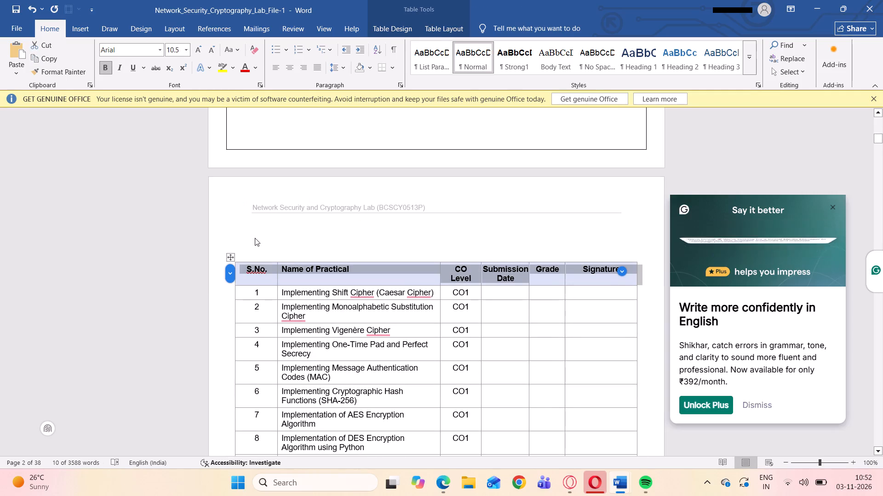
Remove the empty bordered page between the cover page and the index by deleting the surplus blank lines.
click(273, 144)
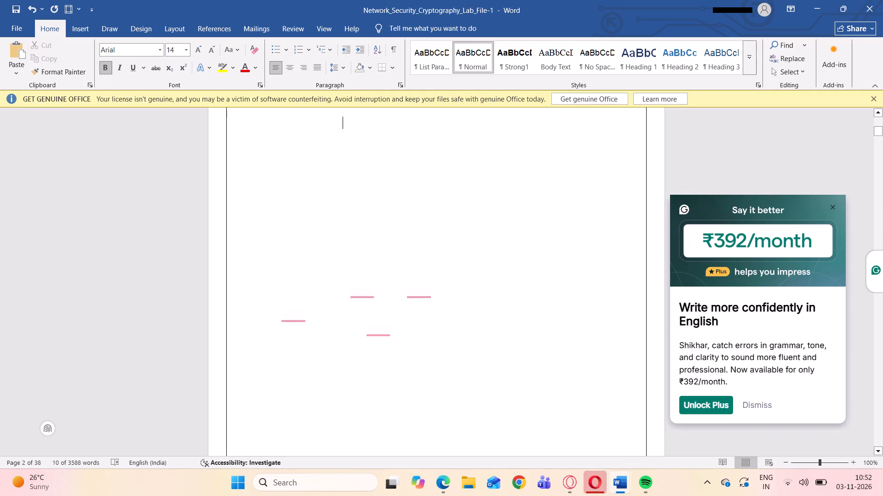
key(BackSpace)
key(BackSpace)
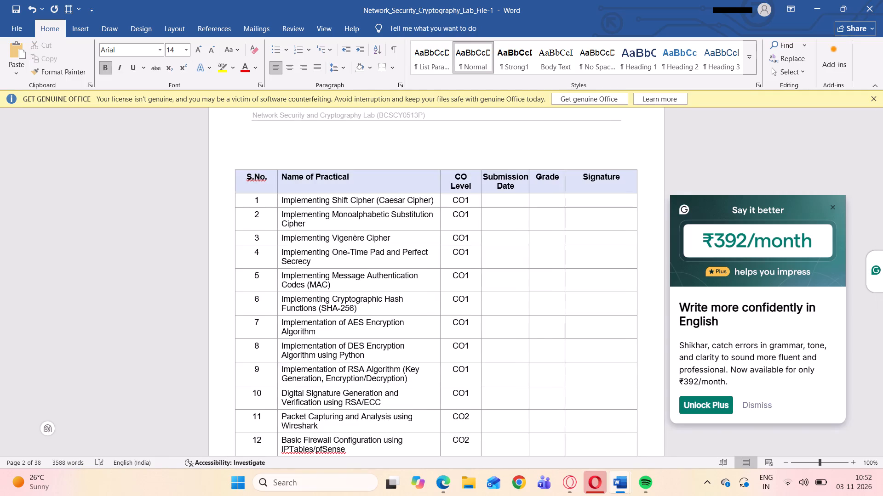
Add a space after INDIA at the end of the cover page's address.
scroll(273, 144, up, 8)
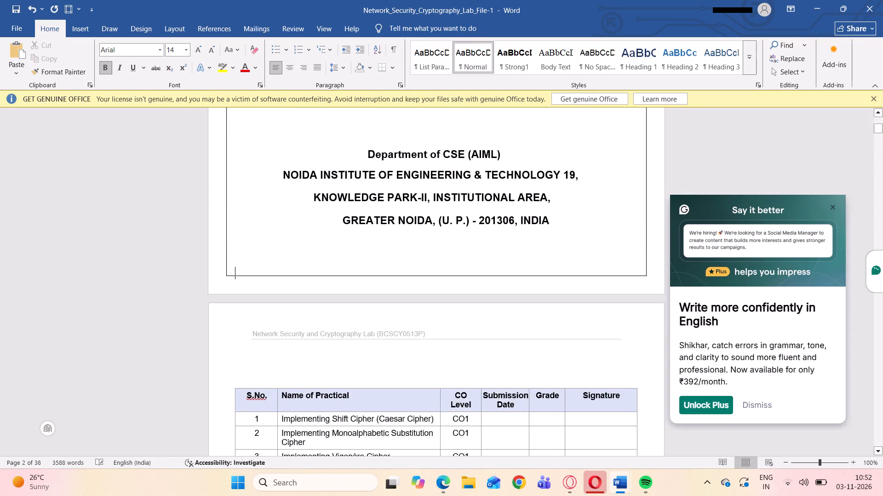
click(554, 223)
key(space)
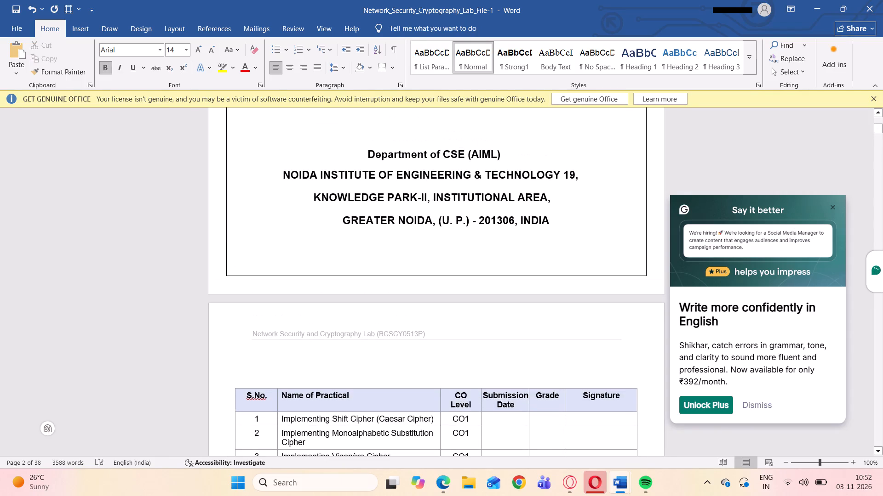
Paste the INDEX heading after INDIA in the cover page's address and push it down to the top of the next page.
key(BackSpace)
key(ctrl+v)
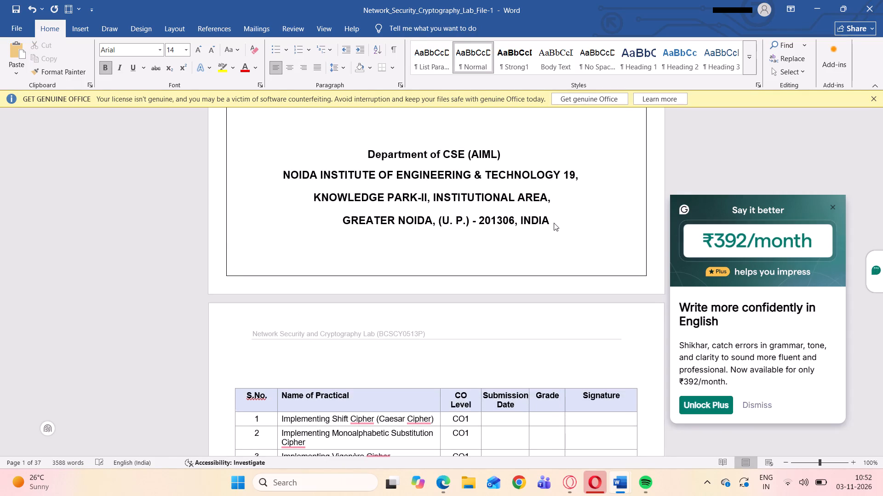
click(522, 218)
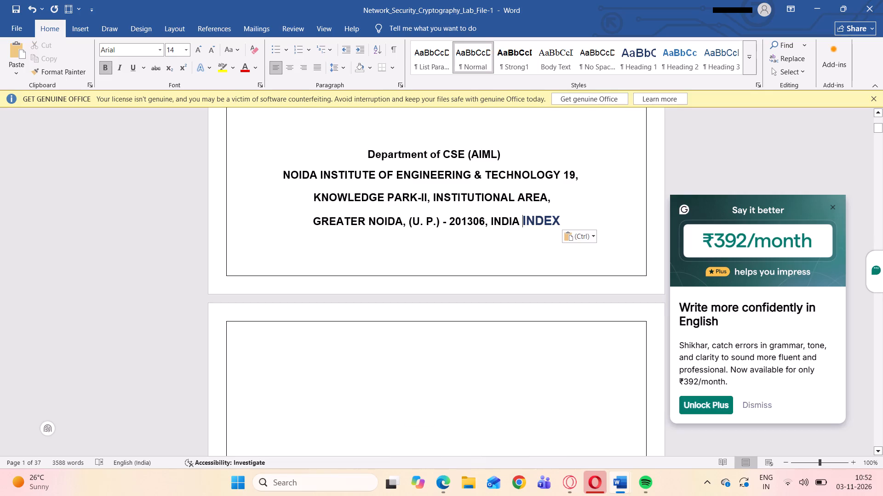
key(Return)
key(Return)
key(Return)
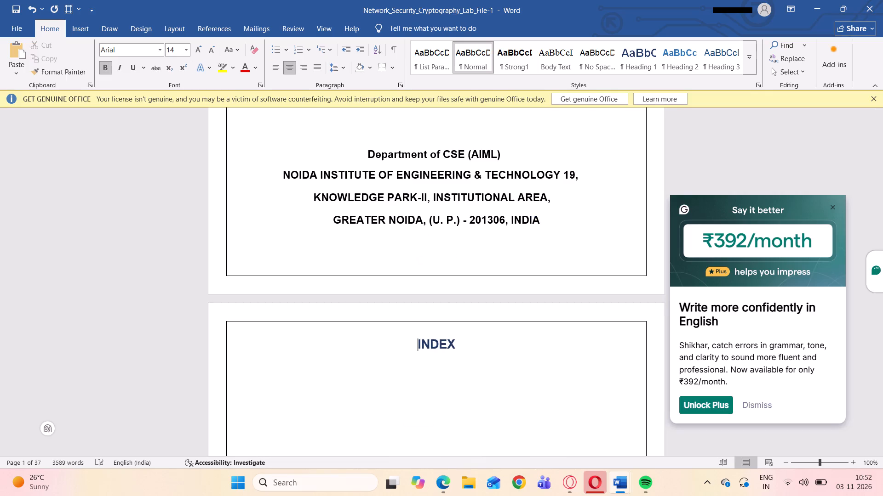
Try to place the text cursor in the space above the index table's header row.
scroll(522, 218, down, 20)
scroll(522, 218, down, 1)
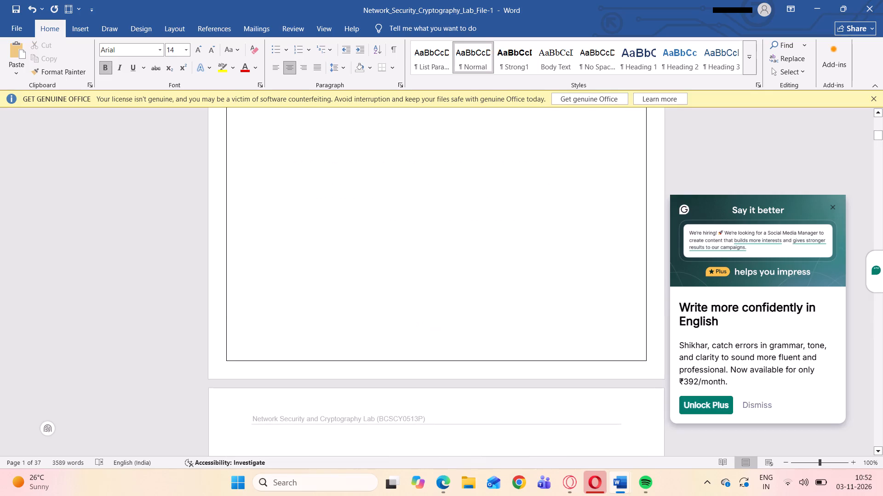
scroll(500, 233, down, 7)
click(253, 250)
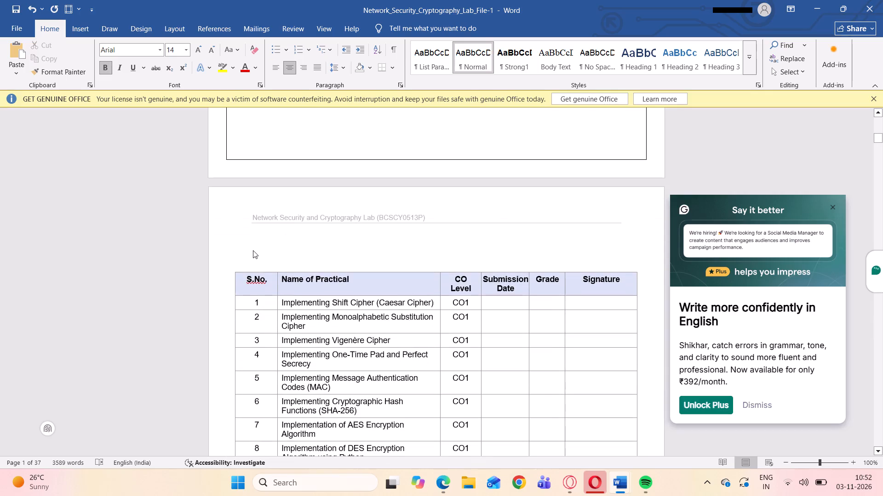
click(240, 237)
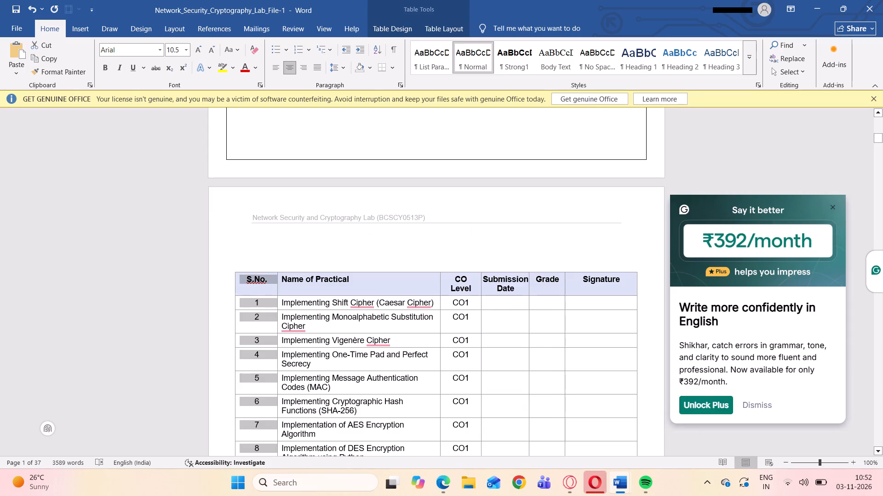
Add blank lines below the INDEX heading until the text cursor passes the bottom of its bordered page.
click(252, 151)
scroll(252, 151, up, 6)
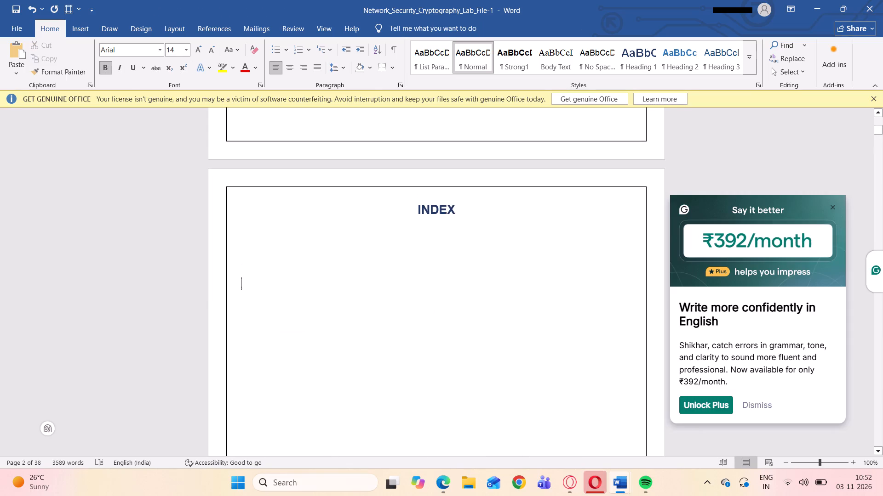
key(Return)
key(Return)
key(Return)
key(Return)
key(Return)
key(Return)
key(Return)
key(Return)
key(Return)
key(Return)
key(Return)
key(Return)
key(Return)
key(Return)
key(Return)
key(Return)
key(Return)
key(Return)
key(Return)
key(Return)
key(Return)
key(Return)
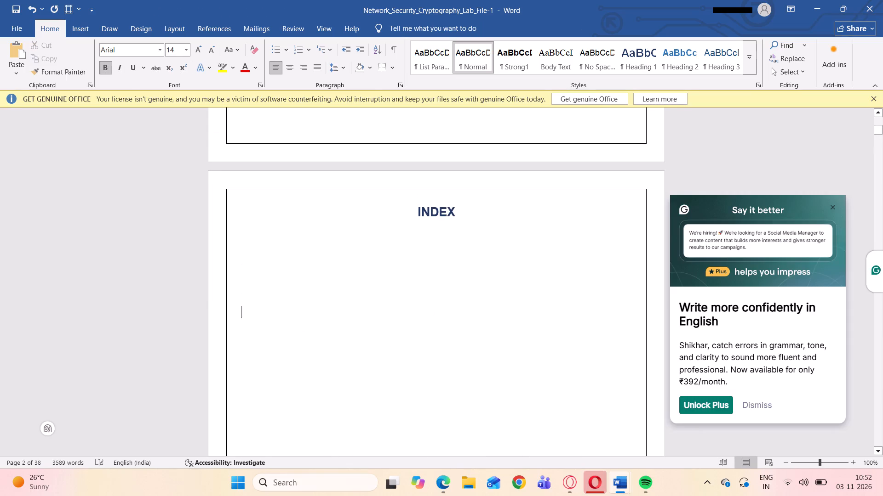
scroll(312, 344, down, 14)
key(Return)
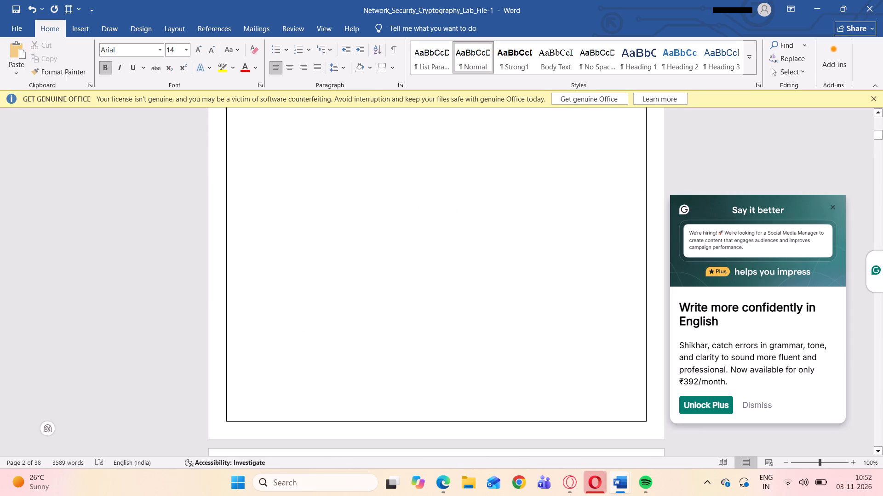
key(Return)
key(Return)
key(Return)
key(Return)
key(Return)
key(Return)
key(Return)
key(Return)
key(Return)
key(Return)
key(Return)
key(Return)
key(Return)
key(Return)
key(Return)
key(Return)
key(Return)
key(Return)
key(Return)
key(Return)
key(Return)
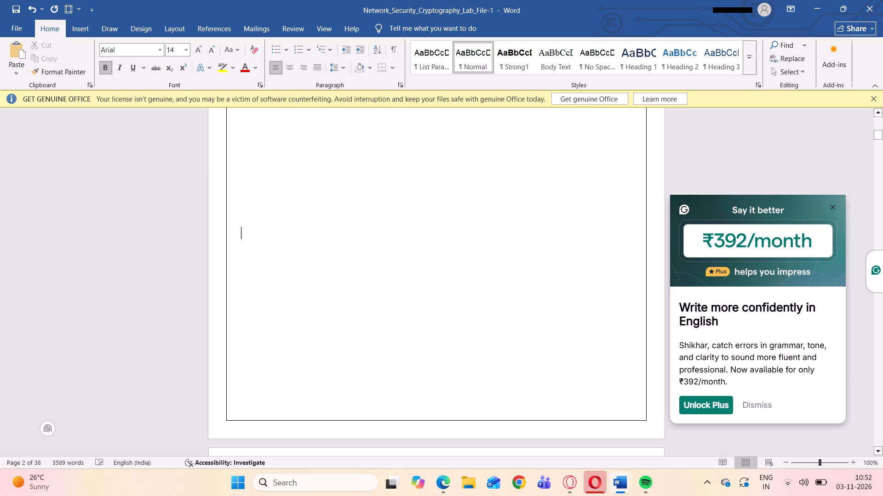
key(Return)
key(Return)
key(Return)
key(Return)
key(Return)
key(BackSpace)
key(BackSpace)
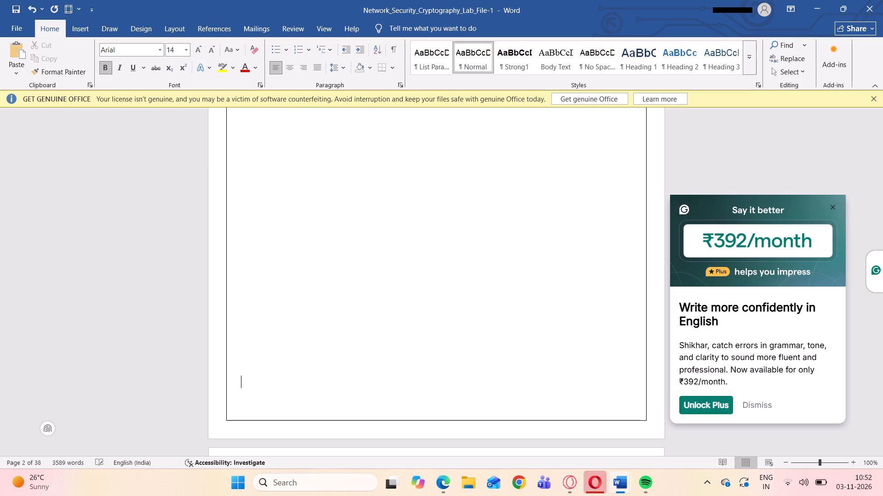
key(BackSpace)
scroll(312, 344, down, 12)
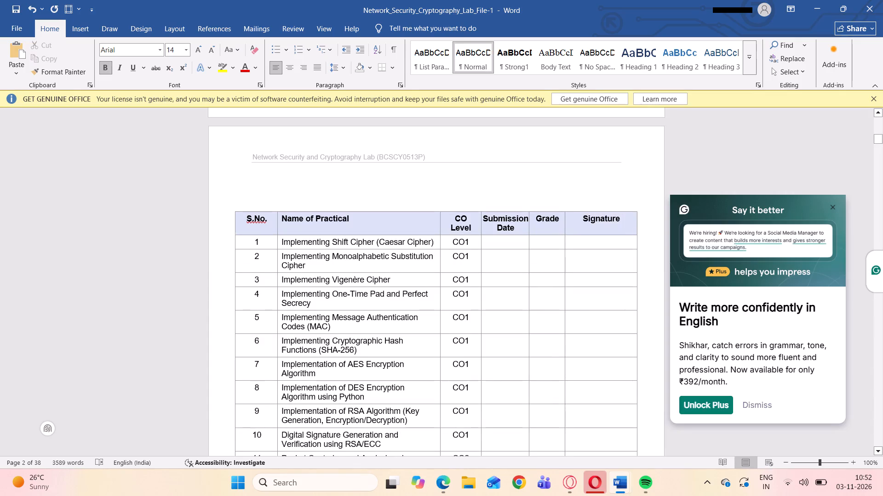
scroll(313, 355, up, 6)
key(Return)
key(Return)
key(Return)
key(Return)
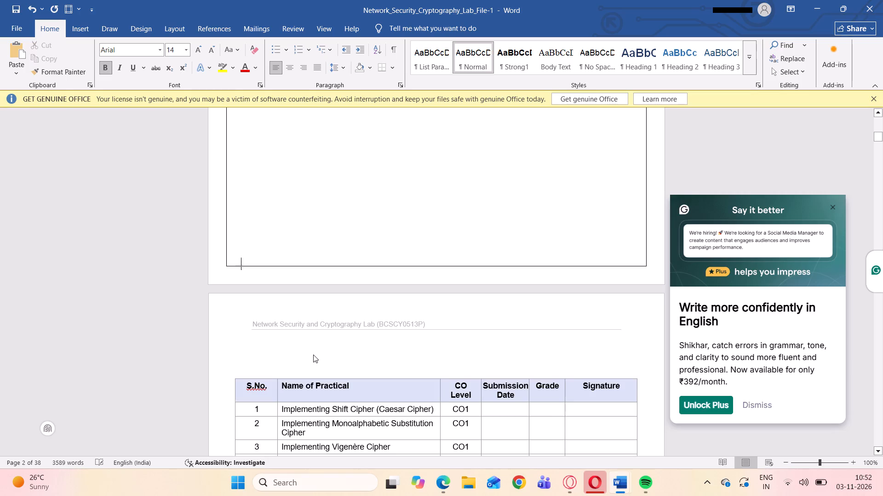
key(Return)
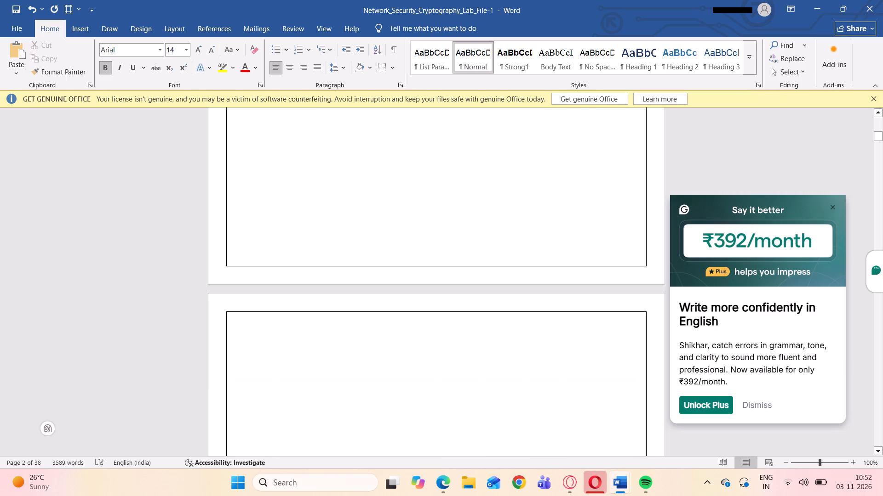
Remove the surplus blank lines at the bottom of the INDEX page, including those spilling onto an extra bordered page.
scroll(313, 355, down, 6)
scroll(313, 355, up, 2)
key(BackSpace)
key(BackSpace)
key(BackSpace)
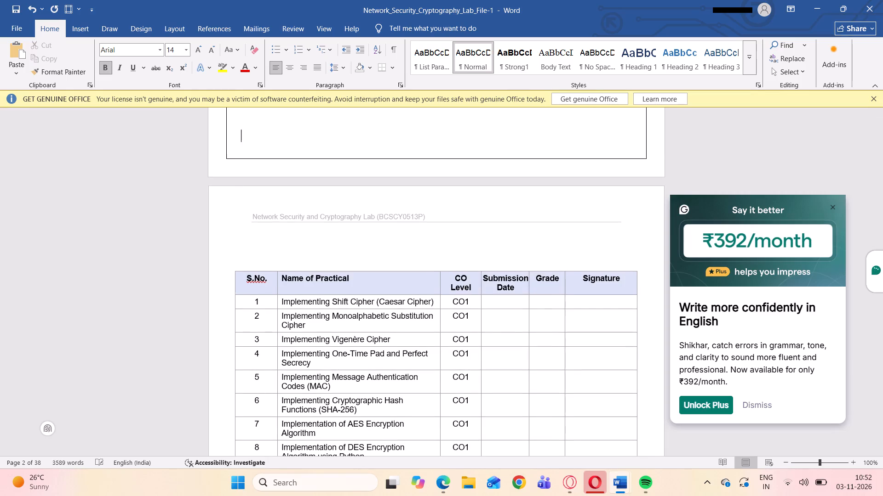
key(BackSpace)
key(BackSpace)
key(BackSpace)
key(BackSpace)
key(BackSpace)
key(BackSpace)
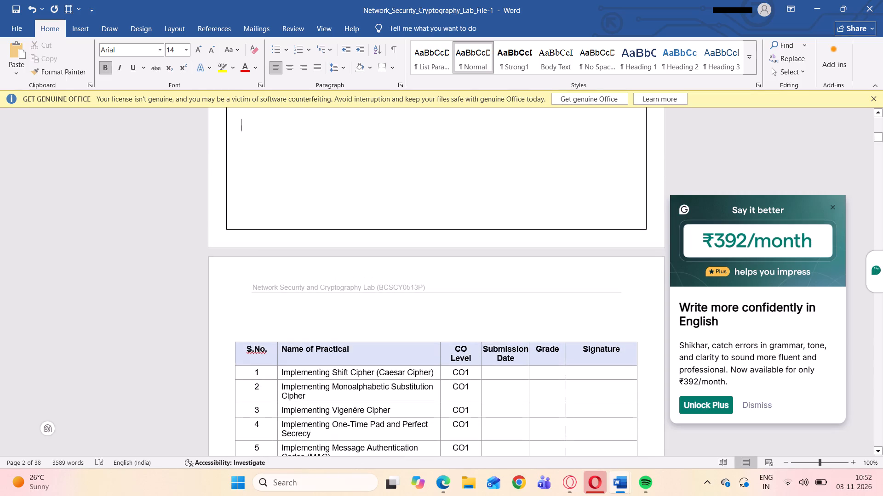
Copy the entire index table, from the S.No. header row through practical 26.
scroll(313, 355, up, 14)
scroll(313, 355, down, 1)
scroll(313, 355, down, 20)
scroll(313, 355, down, 4)
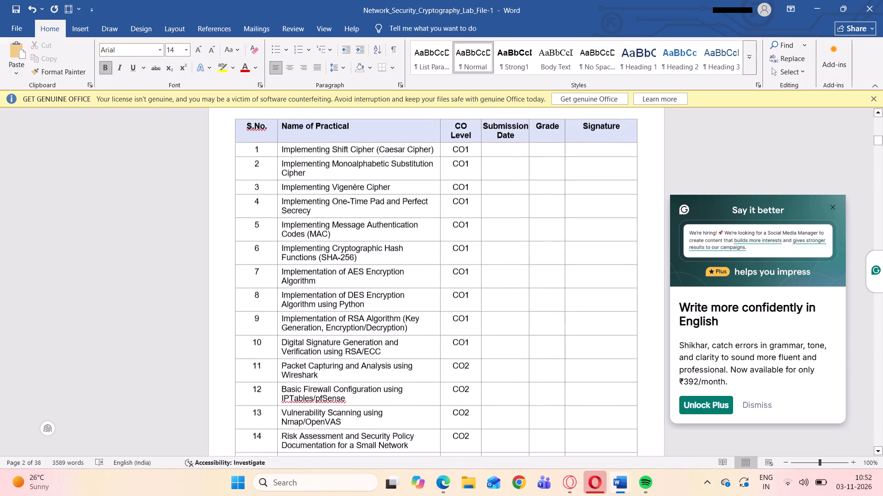
scroll(313, 355, down, 1)
scroll(220, 362, up, 4)
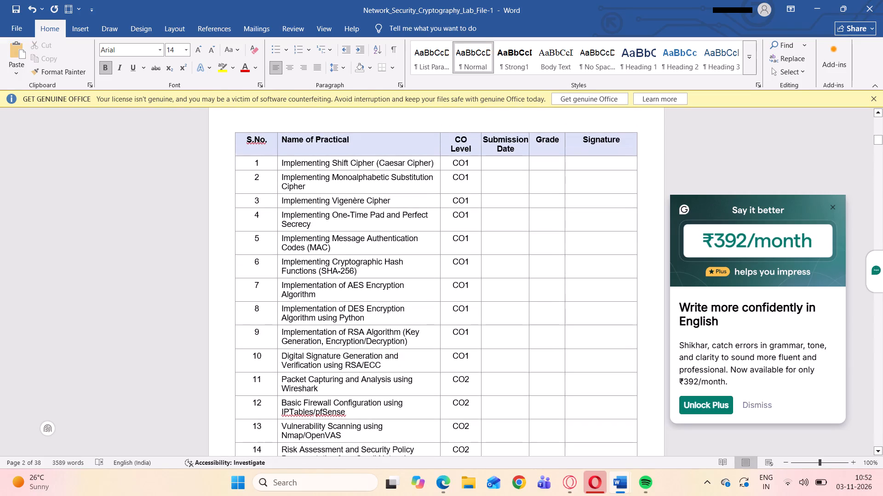
drag(228, 122, 391, 490)
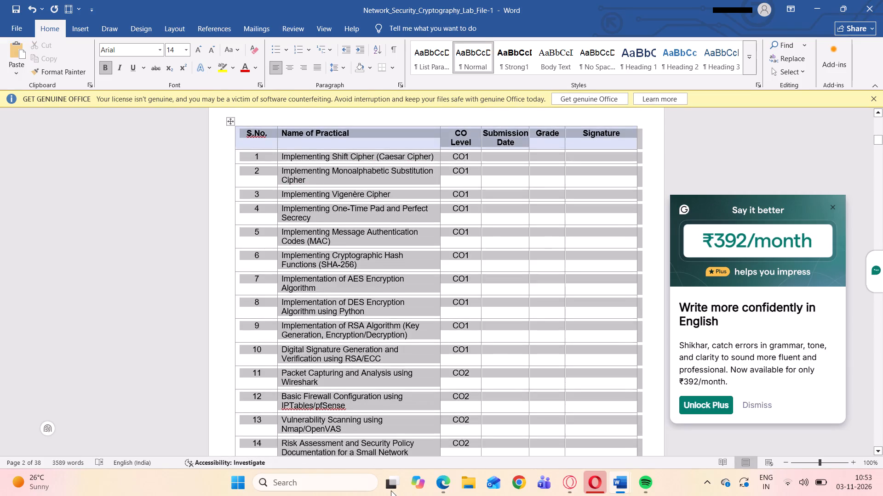
drag(391, 490, 564, 269)
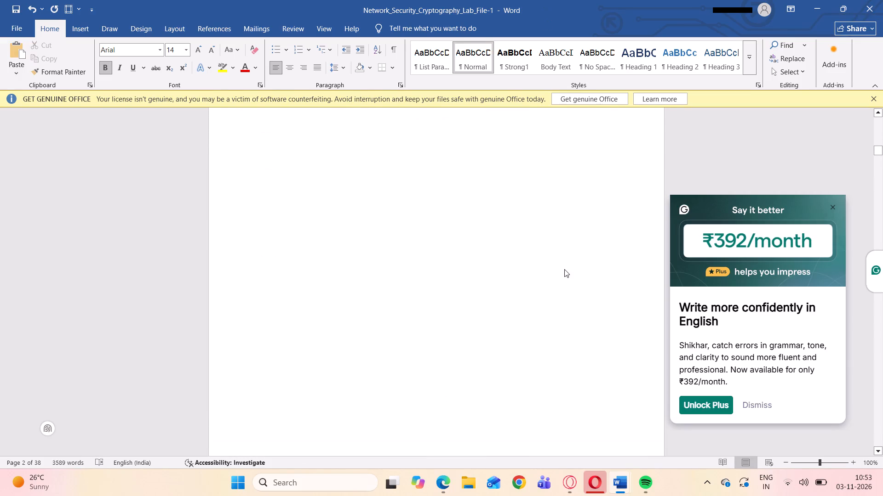
drag(564, 269, 634, 235)
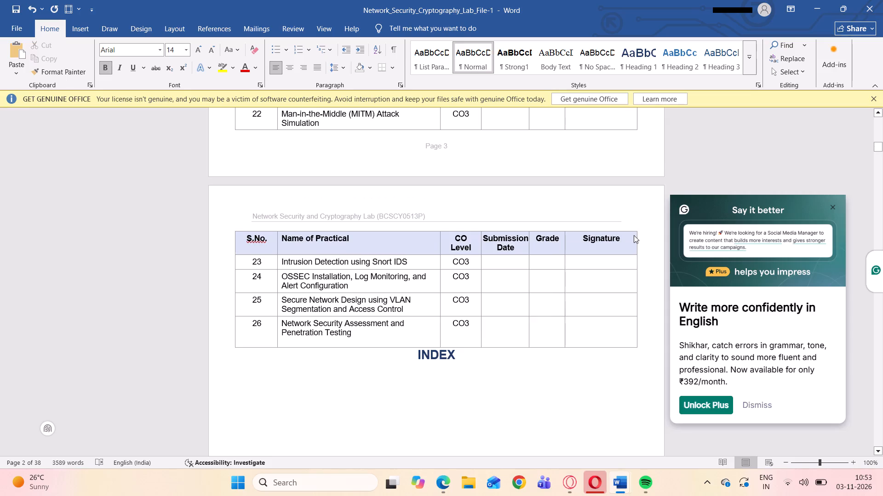
drag(634, 235, 636, 336)
key(ctrl+c)
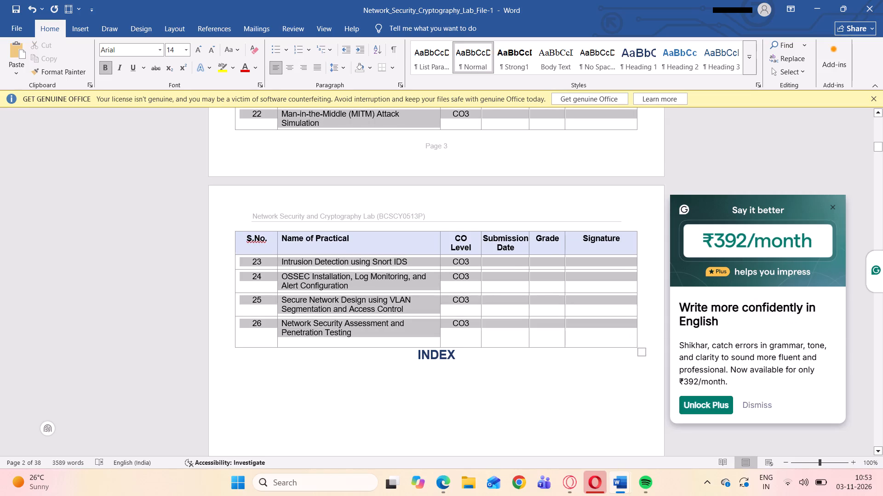
Paste the copied index table directly below the INDEX heading on the page after the cover, removing the blank space in between.
click(601, 383)
scroll(601, 383, up, 20)
scroll(601, 383, up, 12)
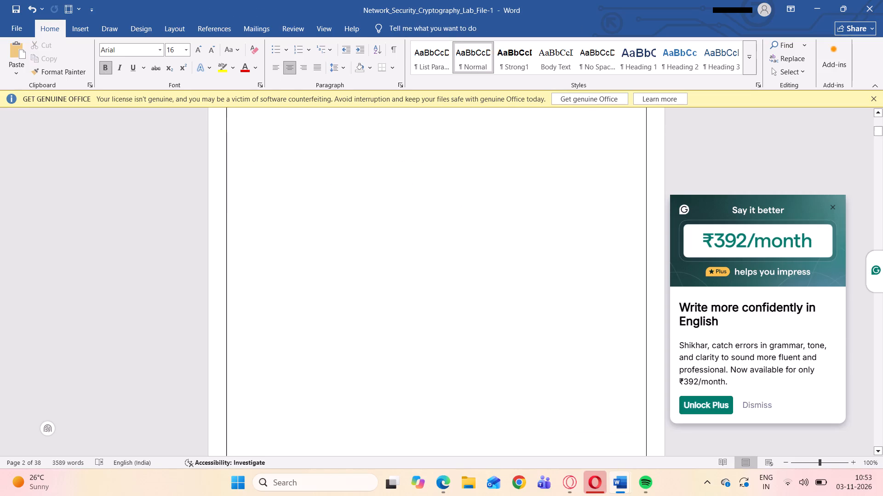
scroll(601, 383, up, 18)
click(414, 321)
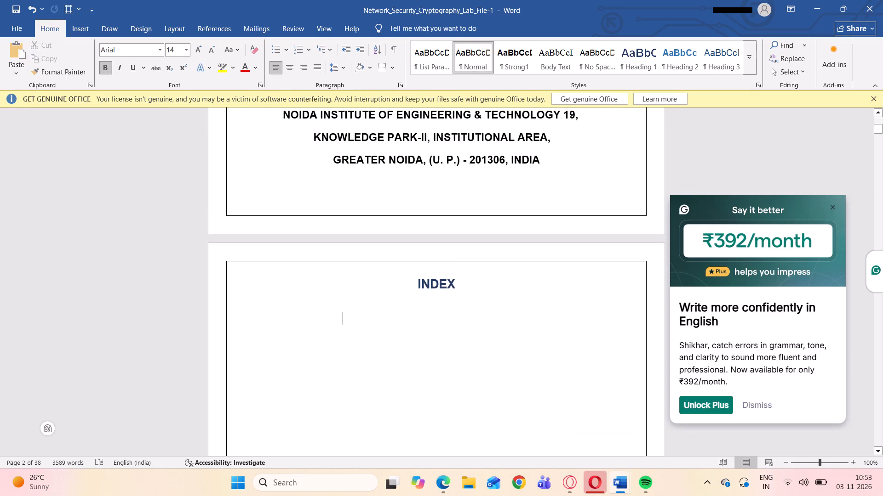
key(BackSpace)
key(BackSpace)
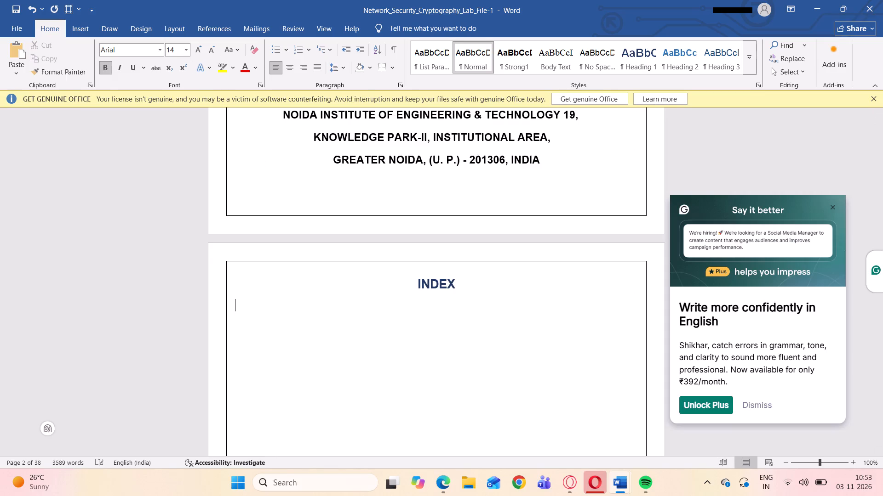
key(ctrl+v)
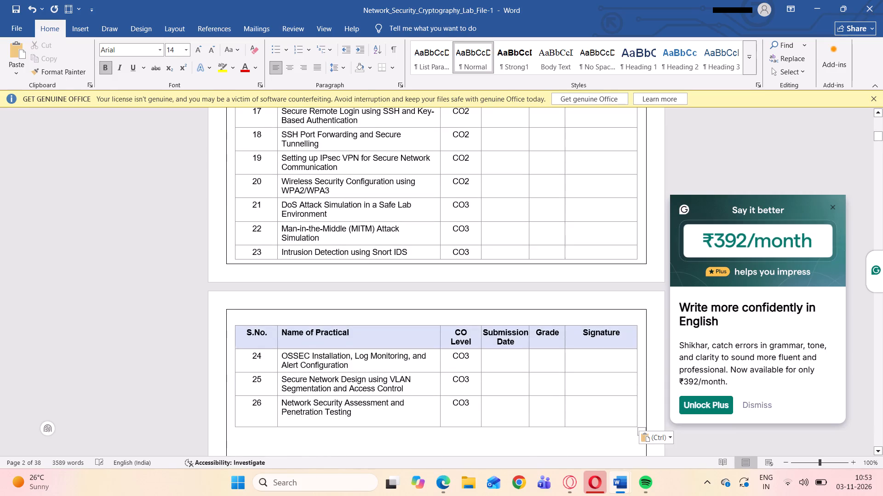
Delete the original index table, the old INDEX heading beneath it and the blank lines following the pasted table.
scroll(373, 310, down, 10)
scroll(373, 310, down, 13)
scroll(373, 310, down, 20)
scroll(373, 310, down, 2)
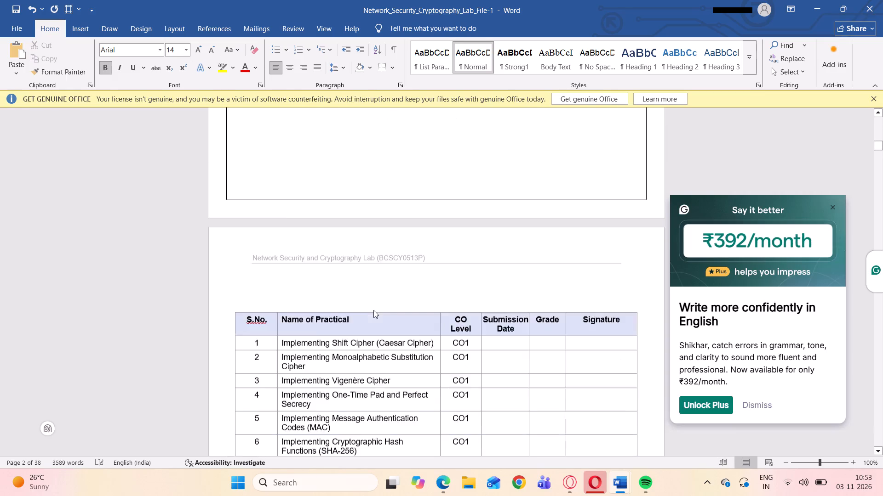
scroll(373, 310, down, 20)
scroll(373, 310, down, 5)
scroll(373, 310, up, 14)
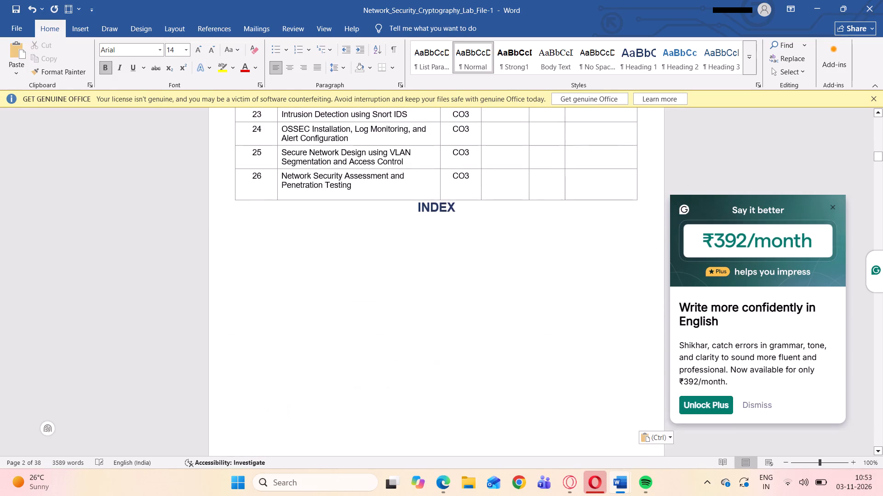
drag(457, 208, 372, 95)
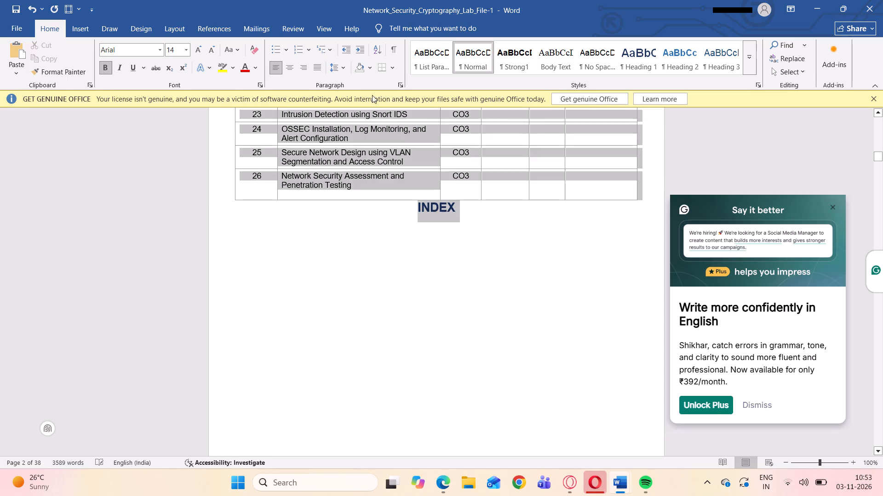
drag(372, 95, 311, 85)
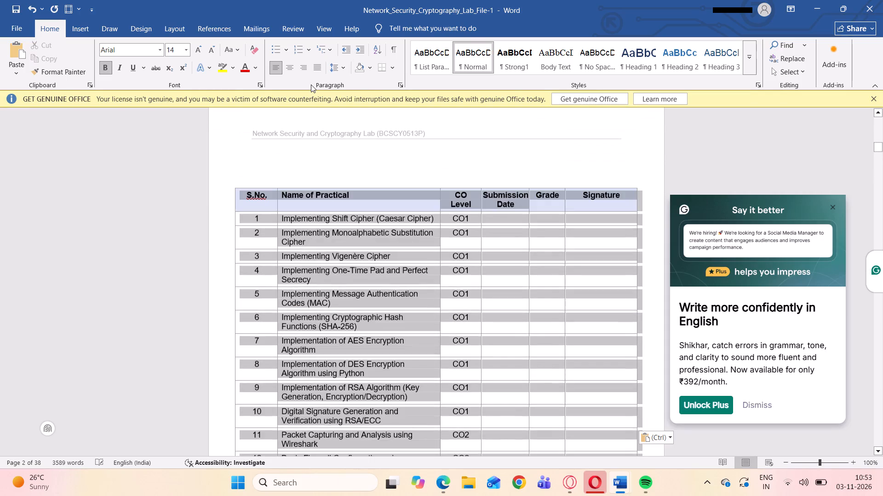
drag(311, 85, 315, 98)
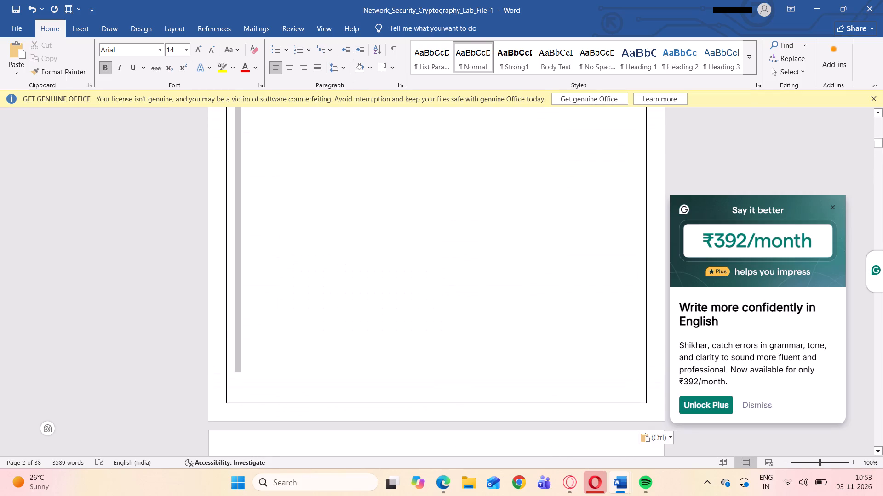
drag(315, 98, 317, 86)
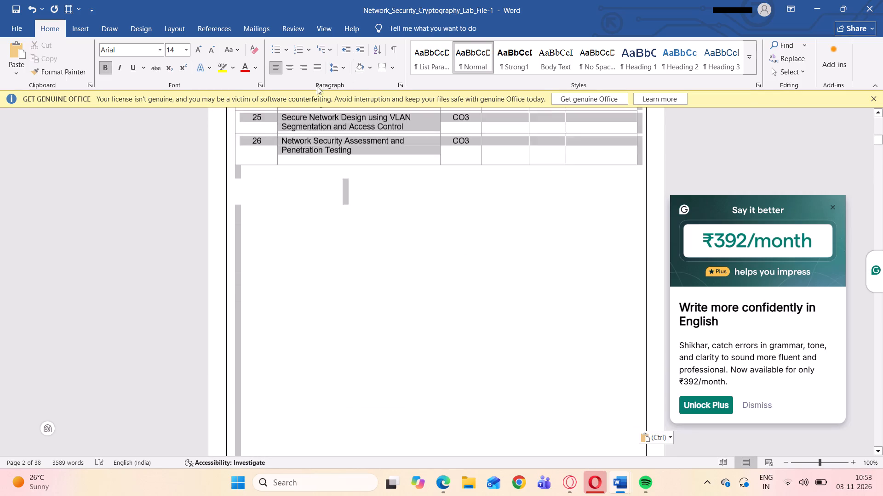
drag(317, 86, 287, 366)
key(BackSpace)
scroll(287, 366, down, 4)
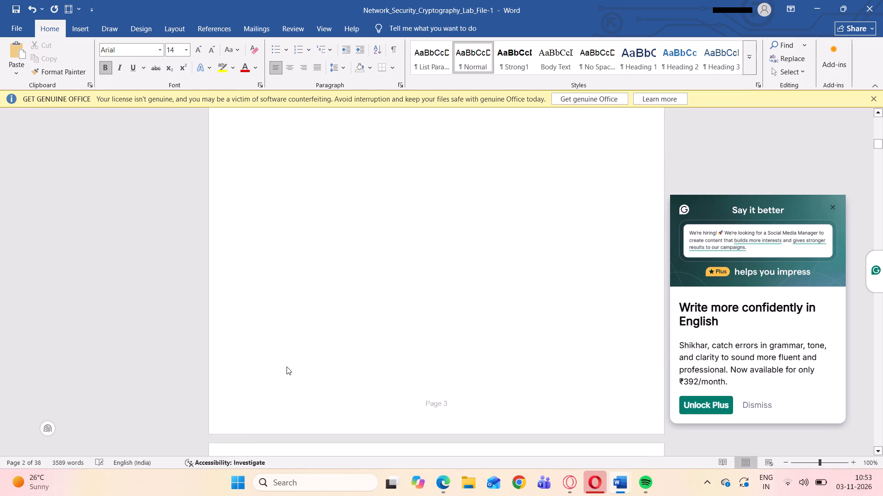
scroll(287, 366, down, 7)
scroll(287, 366, up, 20)
scroll(287, 366, up, 4)
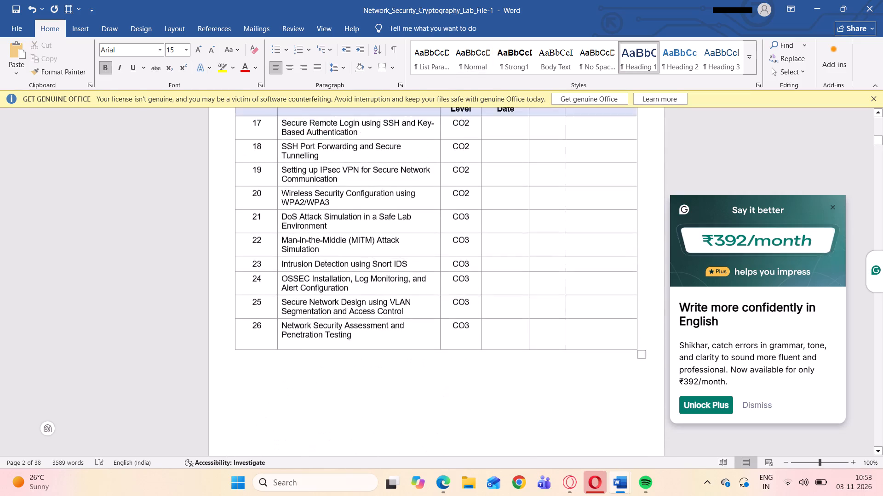
Remove the breaks before the NOIDA INSTITUTE address block above INDEX, joining it to the Department of CSE line on the cover page.
scroll(287, 366, up, 5)
scroll(287, 366, up, 20)
scroll(287, 366, up, 7)
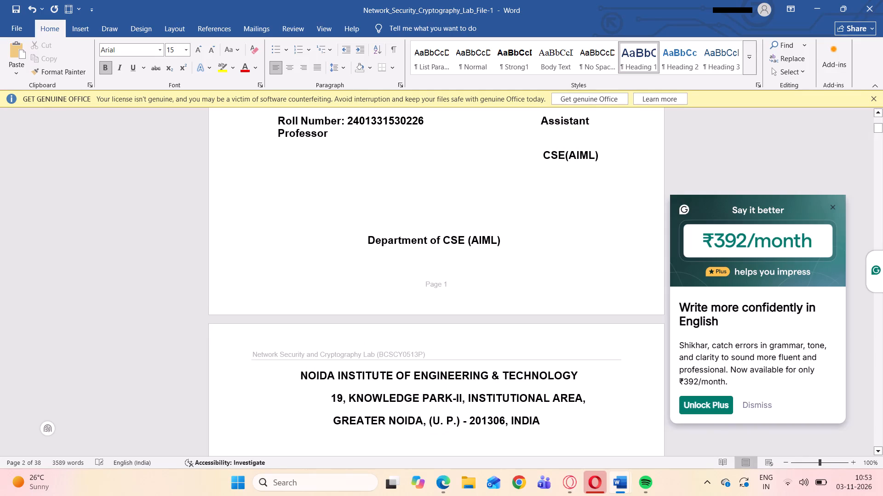
click(298, 375)
key(BackSpace)
key(BackSpace)
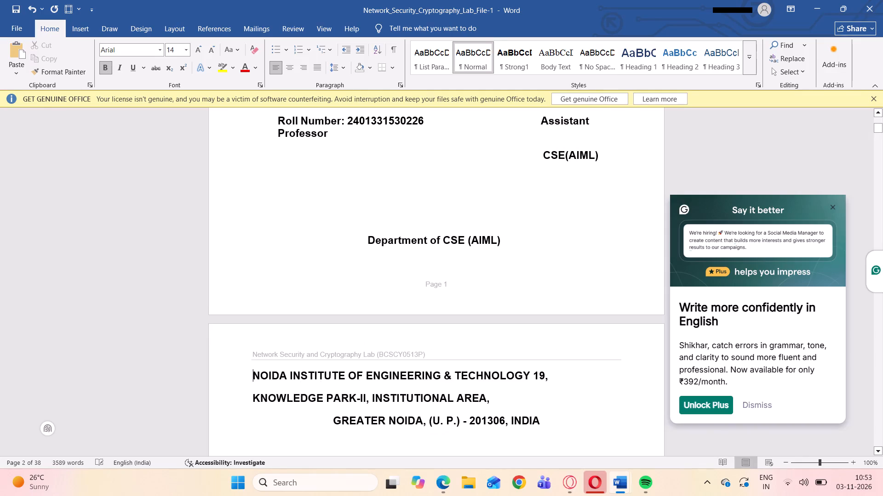
key(BackSpace)
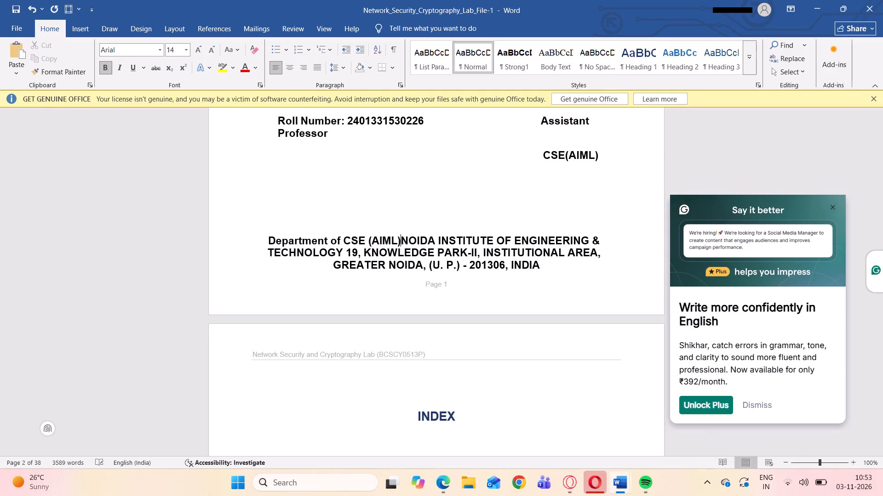
key(BackSpace)
key(BackSpace)
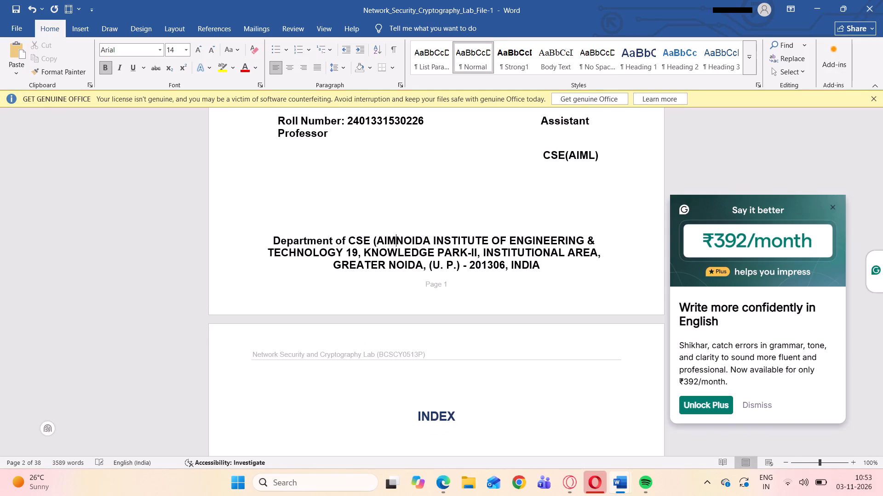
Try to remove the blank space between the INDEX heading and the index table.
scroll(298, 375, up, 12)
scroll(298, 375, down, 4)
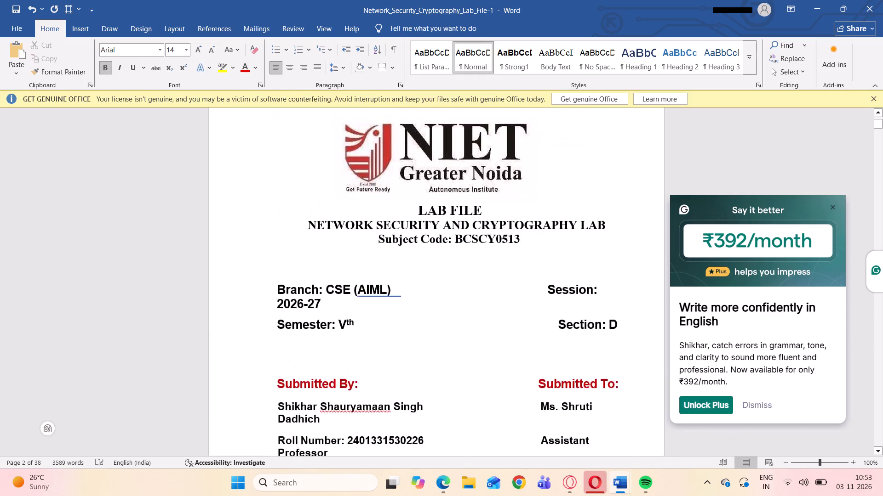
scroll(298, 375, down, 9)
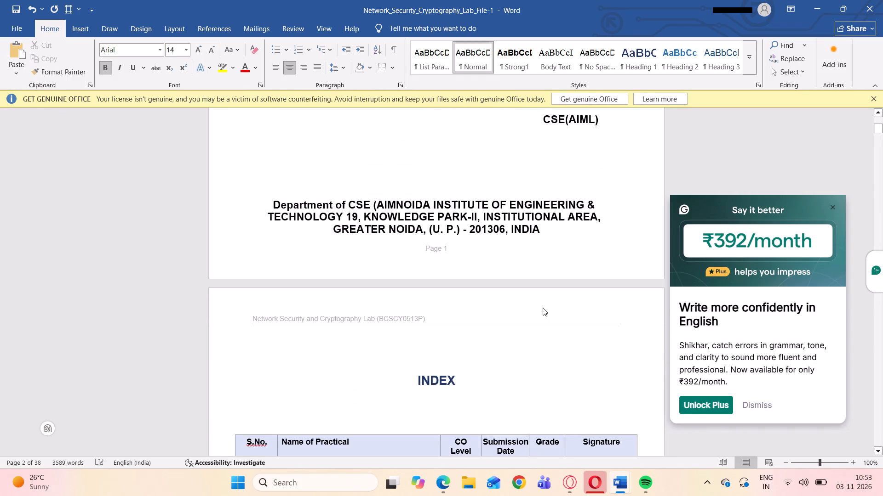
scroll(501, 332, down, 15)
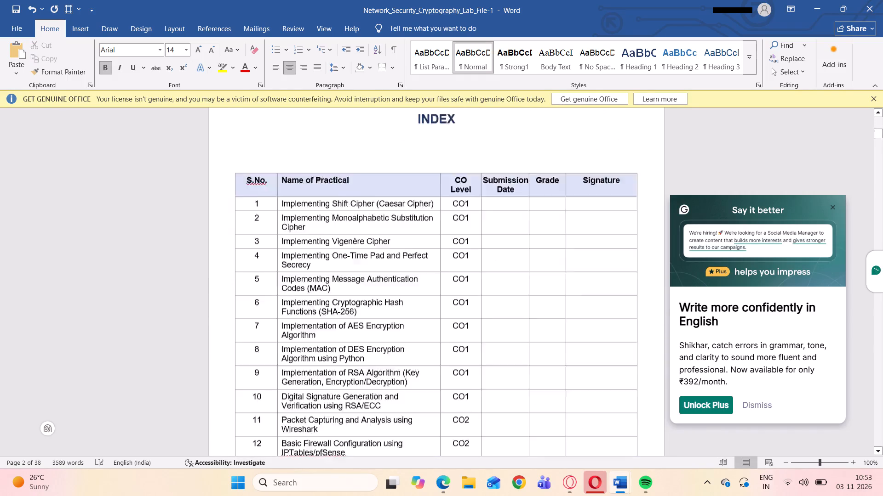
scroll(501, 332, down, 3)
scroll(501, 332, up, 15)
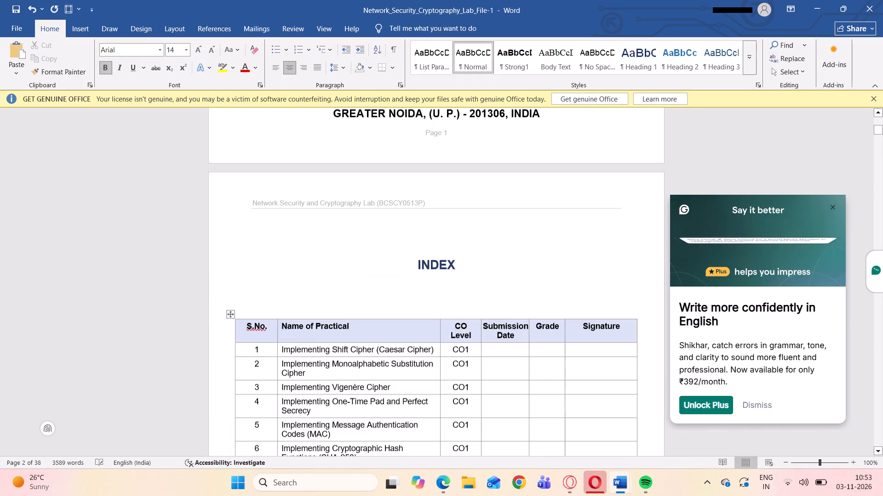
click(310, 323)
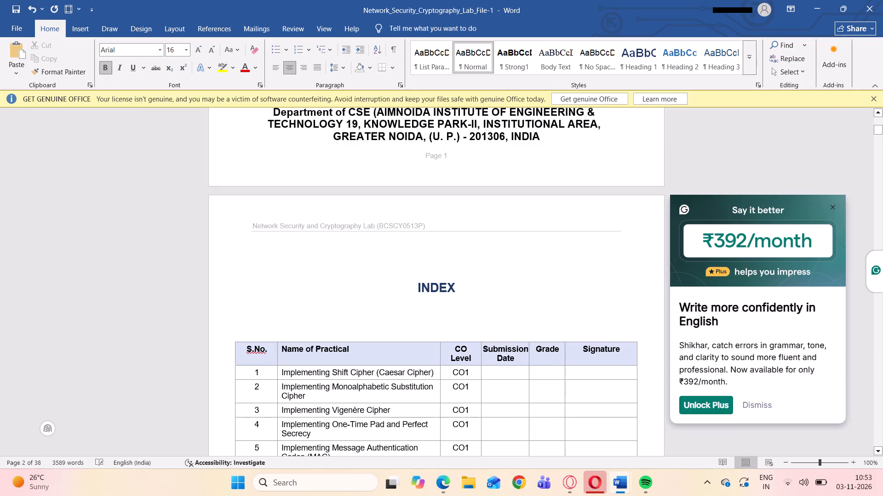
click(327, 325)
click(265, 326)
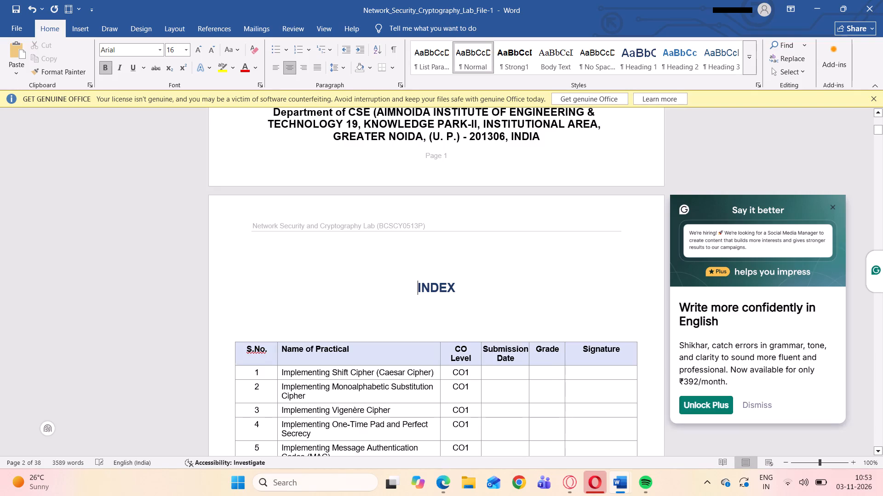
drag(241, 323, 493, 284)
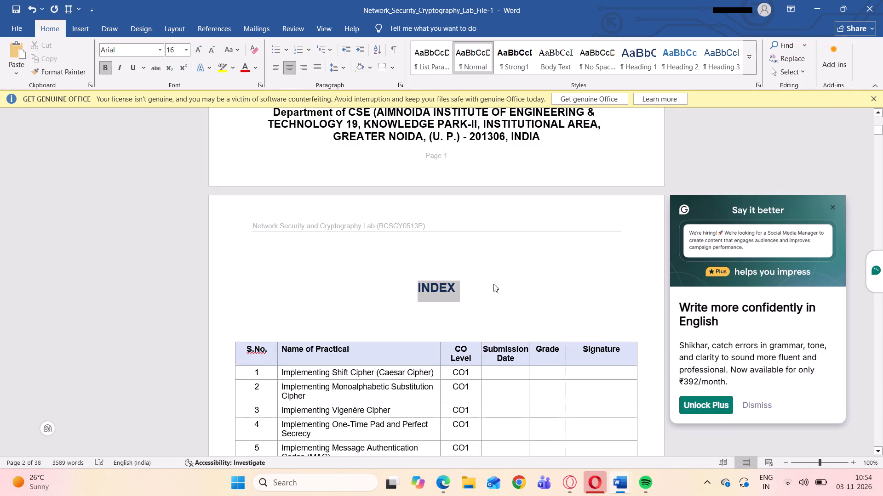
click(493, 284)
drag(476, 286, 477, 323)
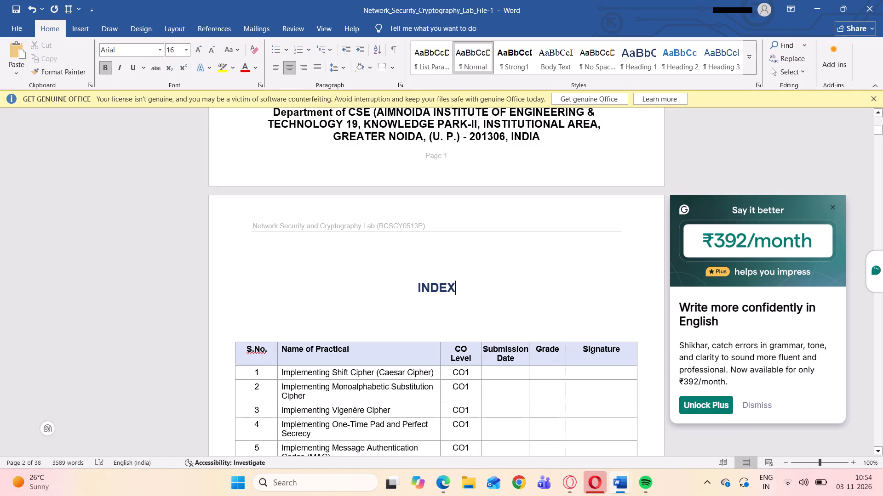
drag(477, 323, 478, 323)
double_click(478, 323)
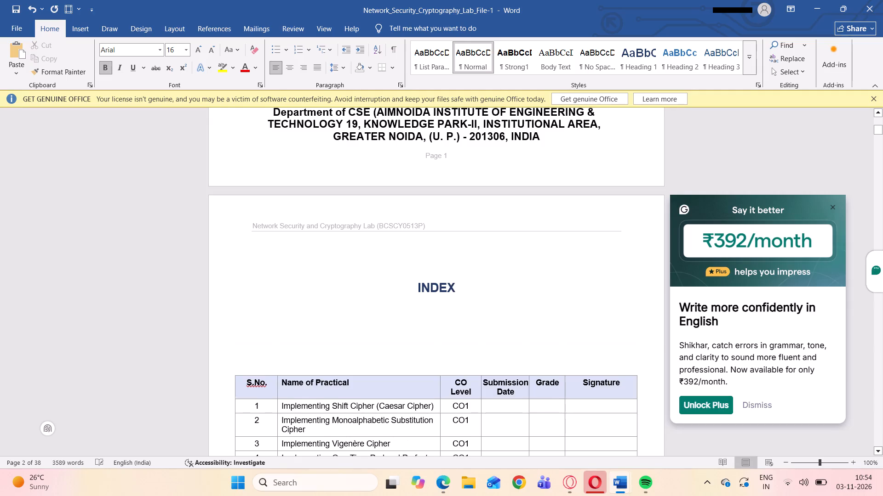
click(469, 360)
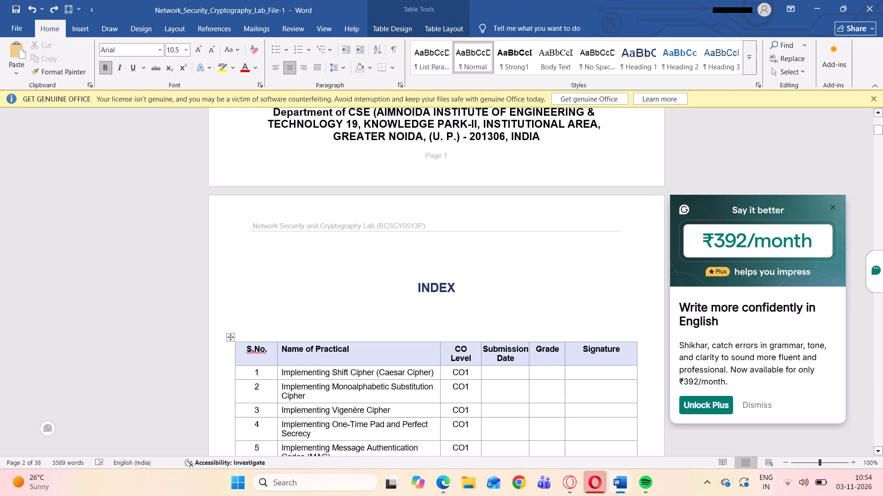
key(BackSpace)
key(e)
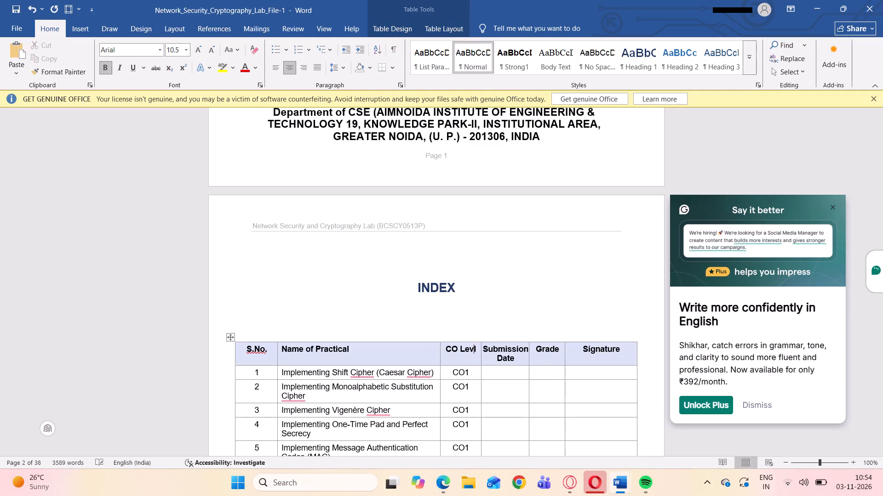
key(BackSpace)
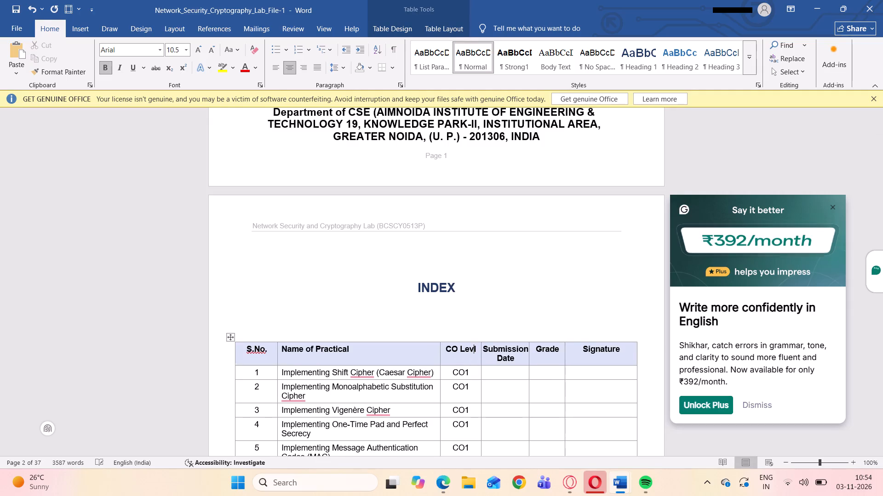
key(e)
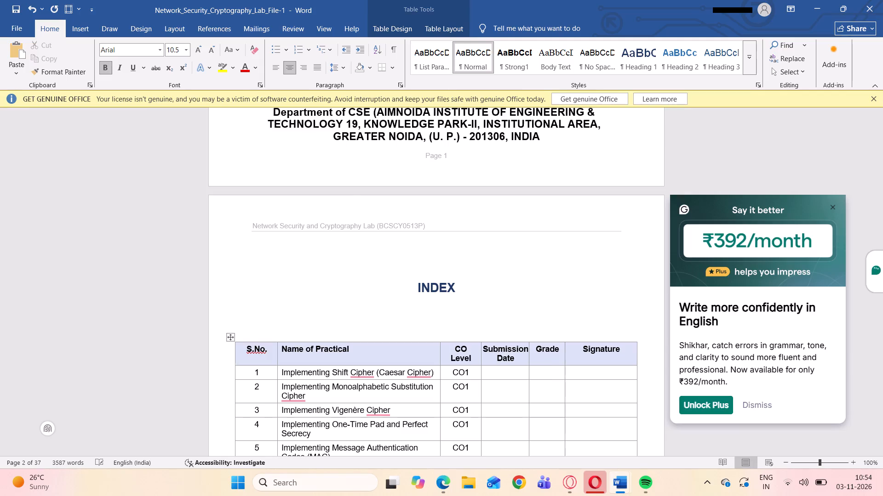
Delete the blank lines above the INDEX heading so it sits directly below the page header.
scroll(469, 360, down, 10)
scroll(469, 360, down, 18)
scroll(469, 360, up, 16)
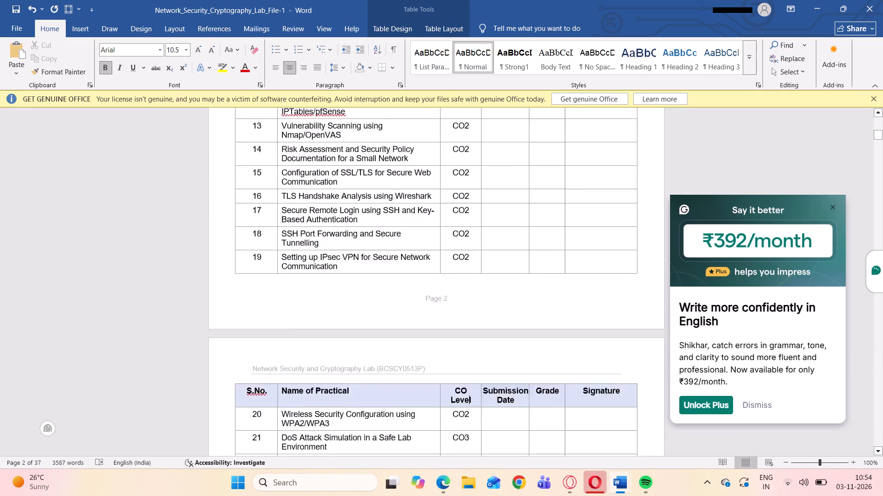
scroll(469, 360, up, 20)
scroll(469, 360, up, 1)
scroll(469, 360, down, 8)
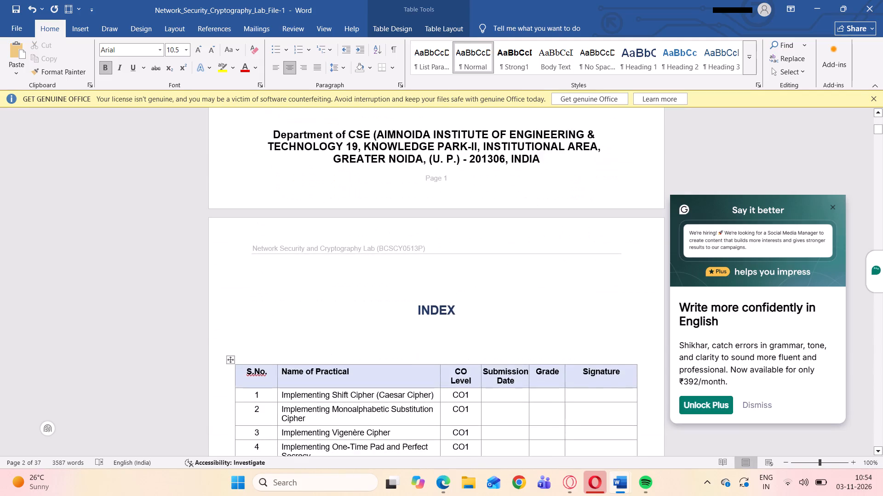
click(396, 280)
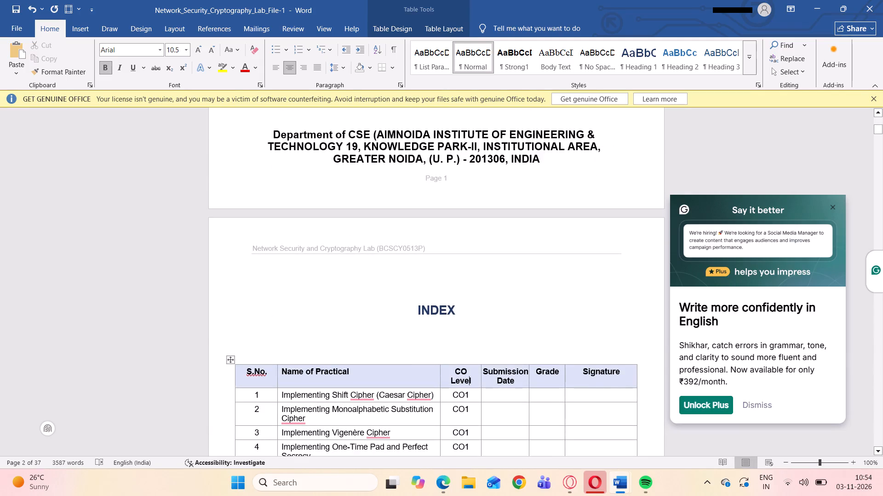
key(BackSpace)
key(BackSpace)
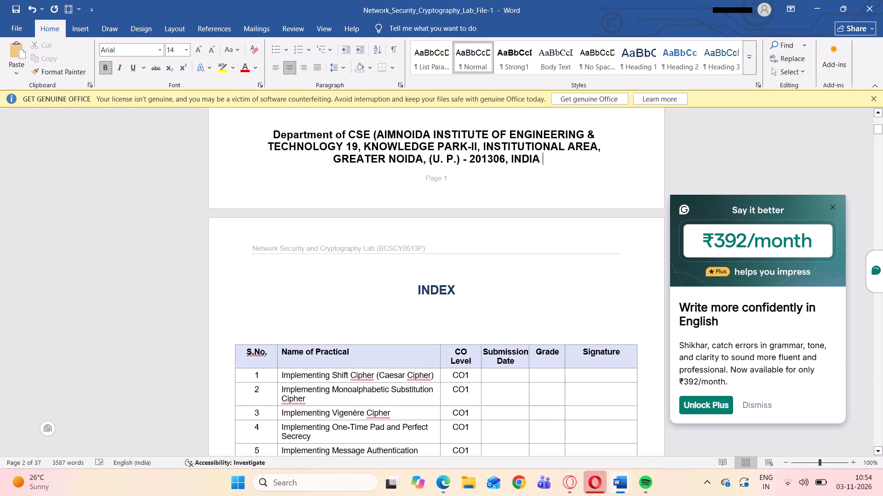
click(421, 276)
key(BackSpace)
key(BackSpace)
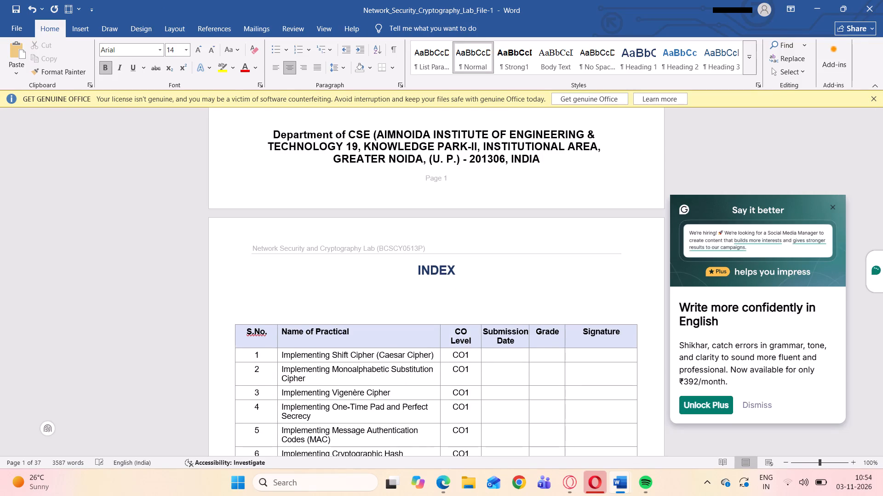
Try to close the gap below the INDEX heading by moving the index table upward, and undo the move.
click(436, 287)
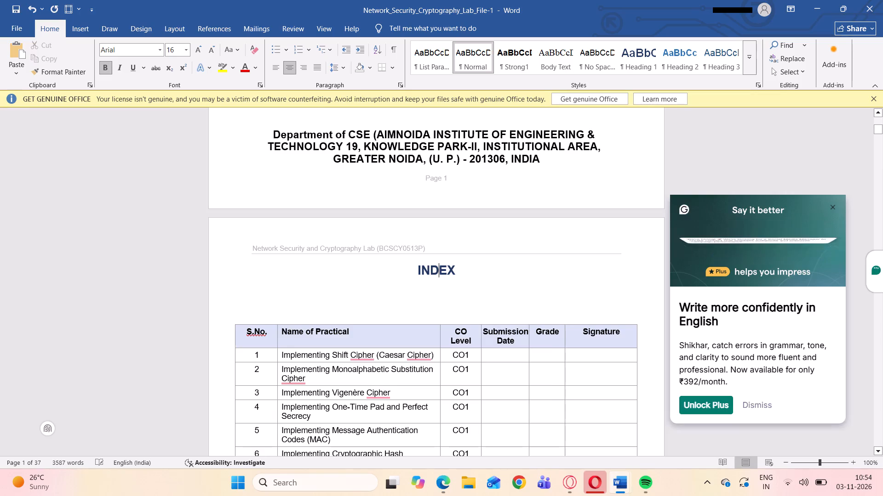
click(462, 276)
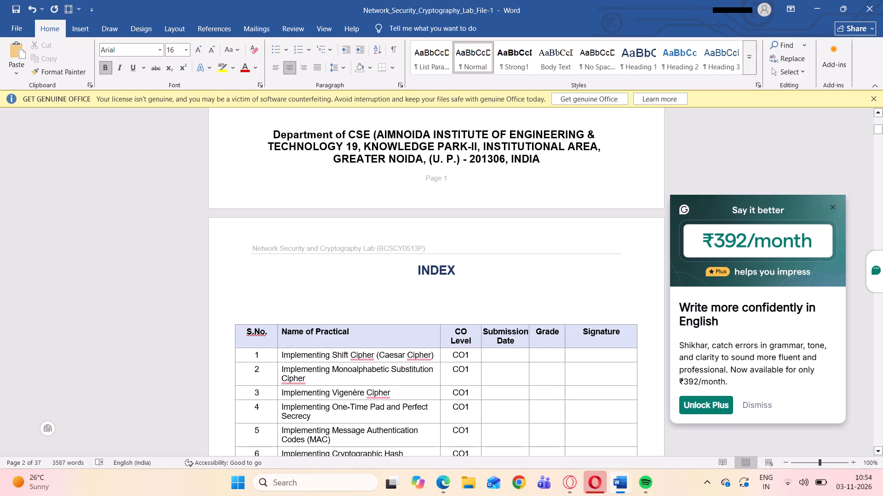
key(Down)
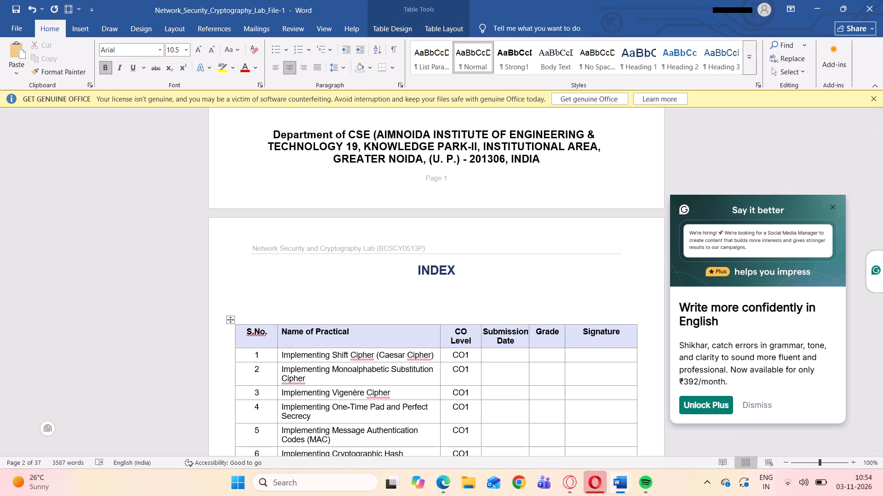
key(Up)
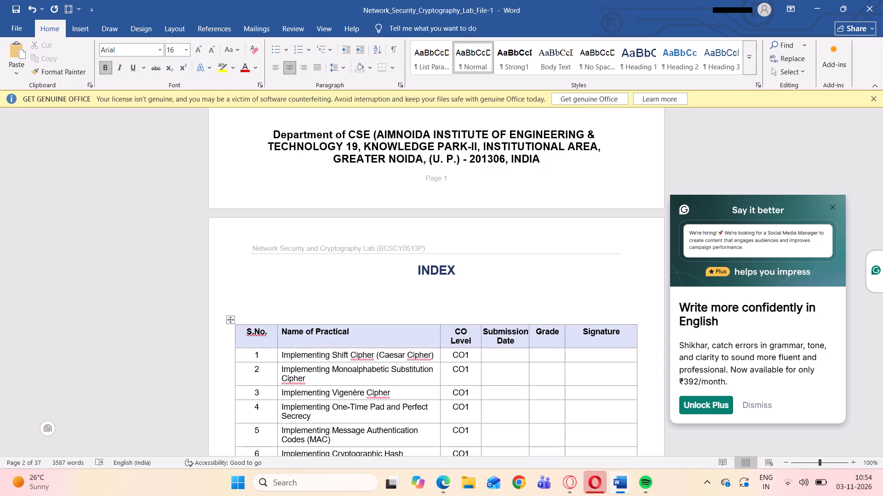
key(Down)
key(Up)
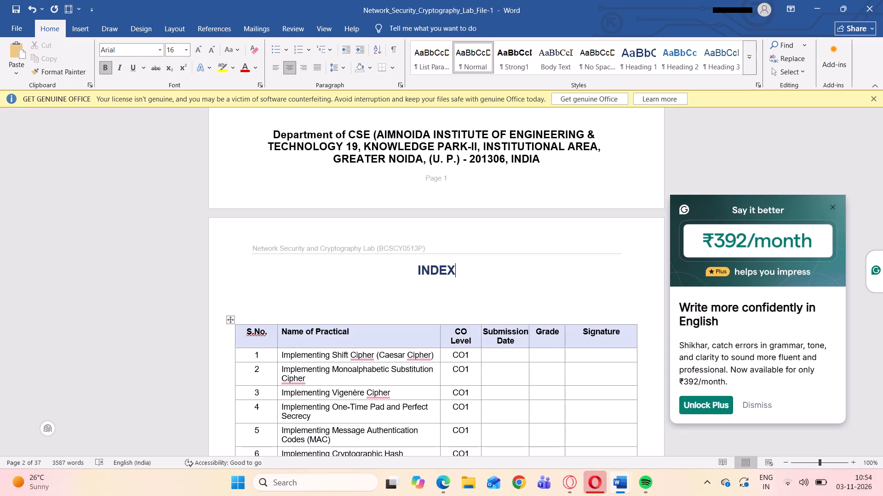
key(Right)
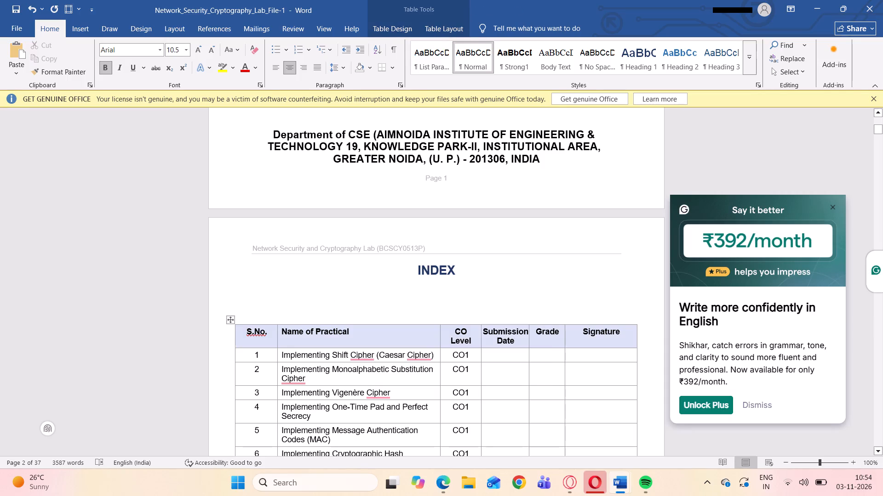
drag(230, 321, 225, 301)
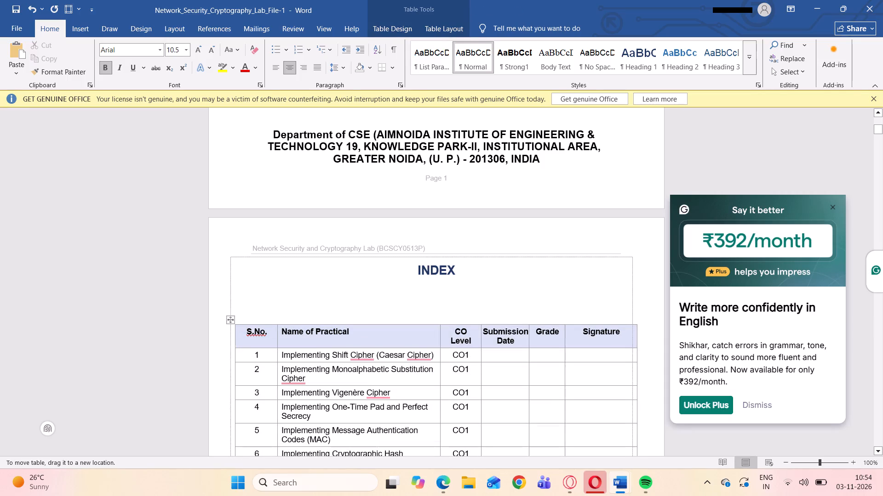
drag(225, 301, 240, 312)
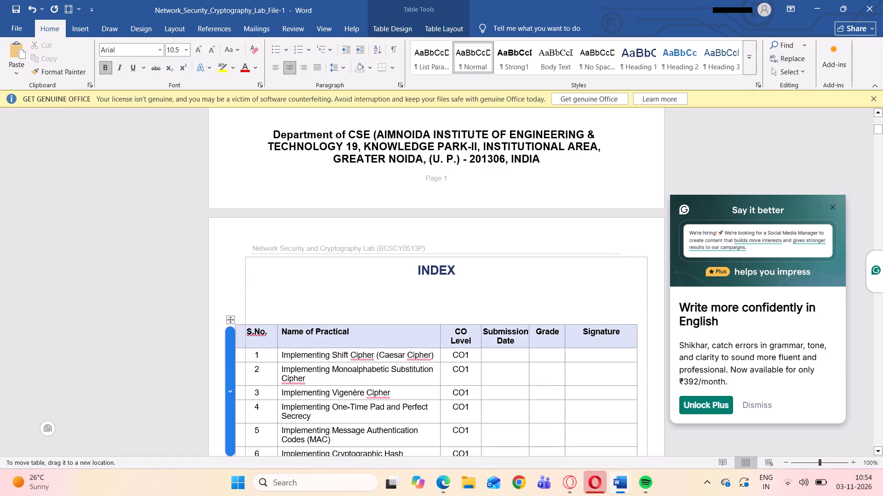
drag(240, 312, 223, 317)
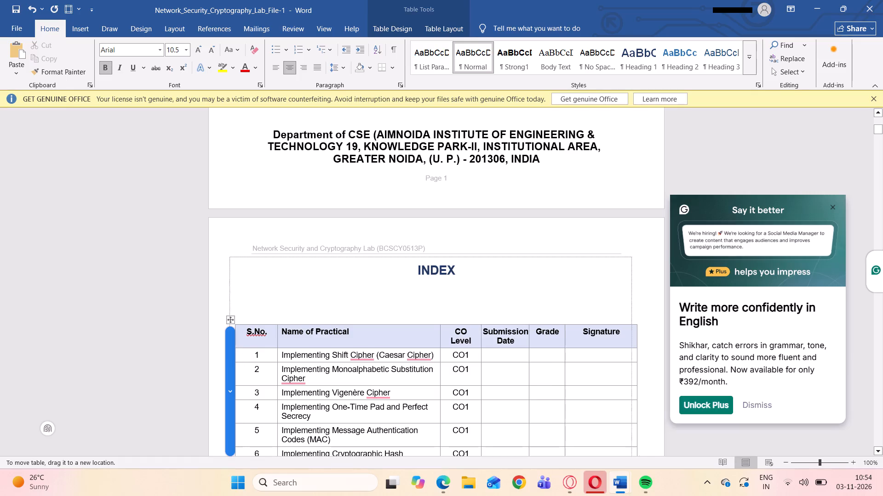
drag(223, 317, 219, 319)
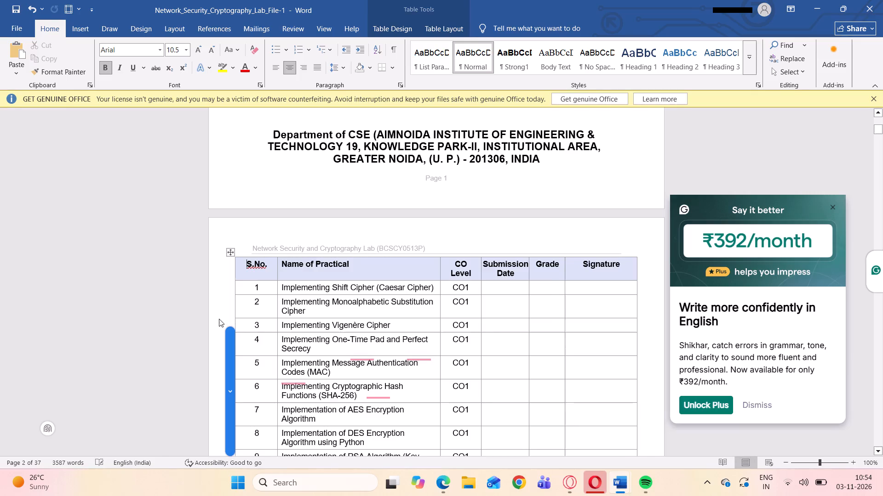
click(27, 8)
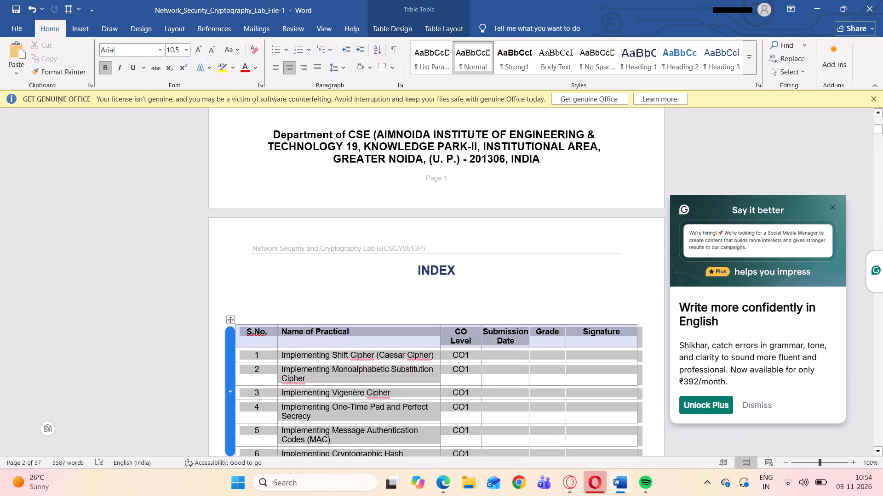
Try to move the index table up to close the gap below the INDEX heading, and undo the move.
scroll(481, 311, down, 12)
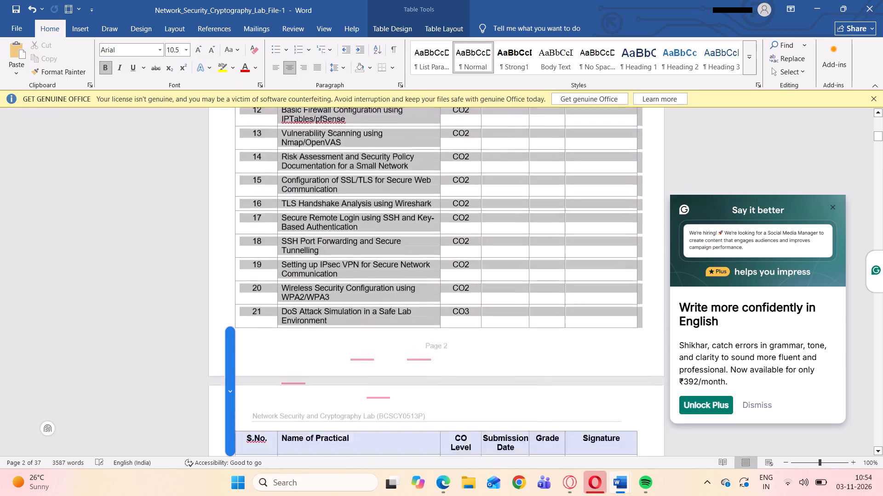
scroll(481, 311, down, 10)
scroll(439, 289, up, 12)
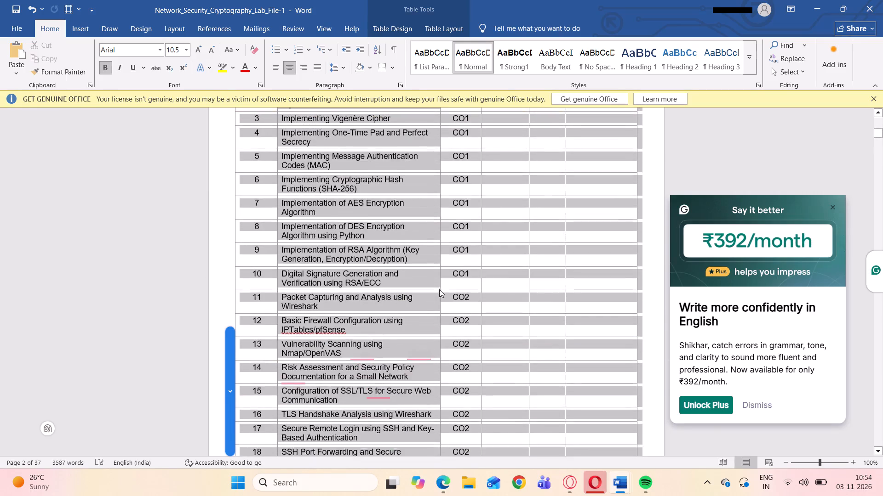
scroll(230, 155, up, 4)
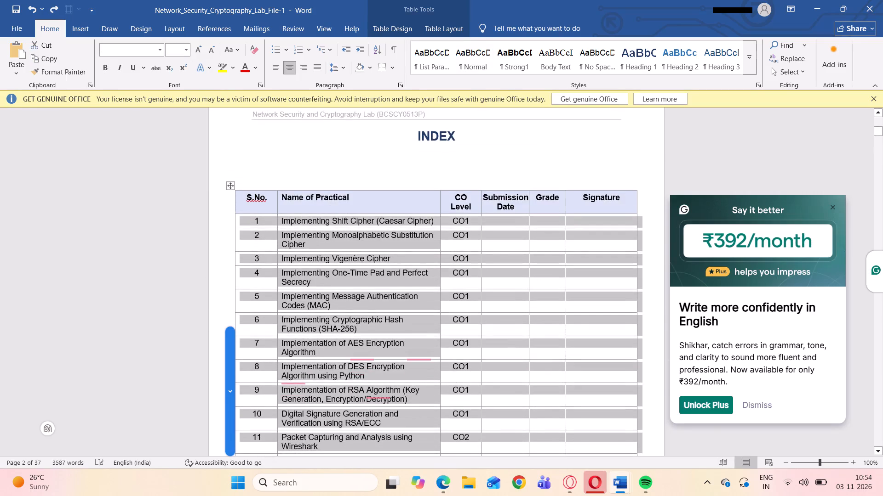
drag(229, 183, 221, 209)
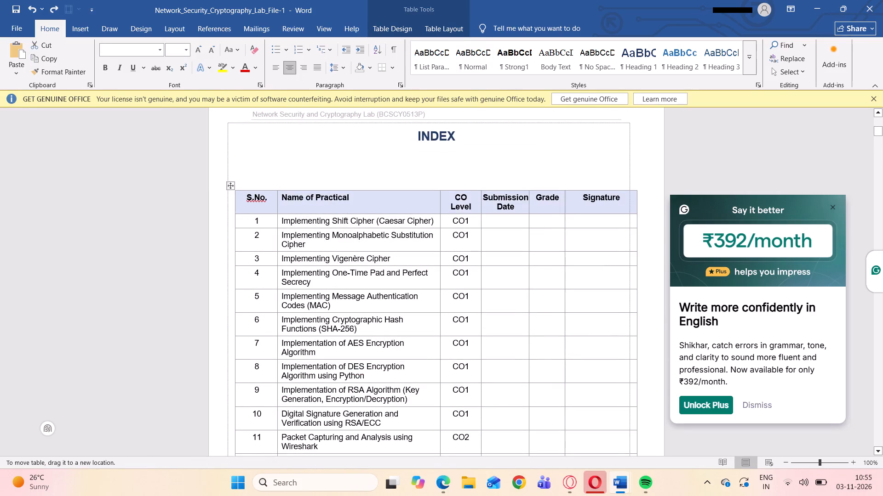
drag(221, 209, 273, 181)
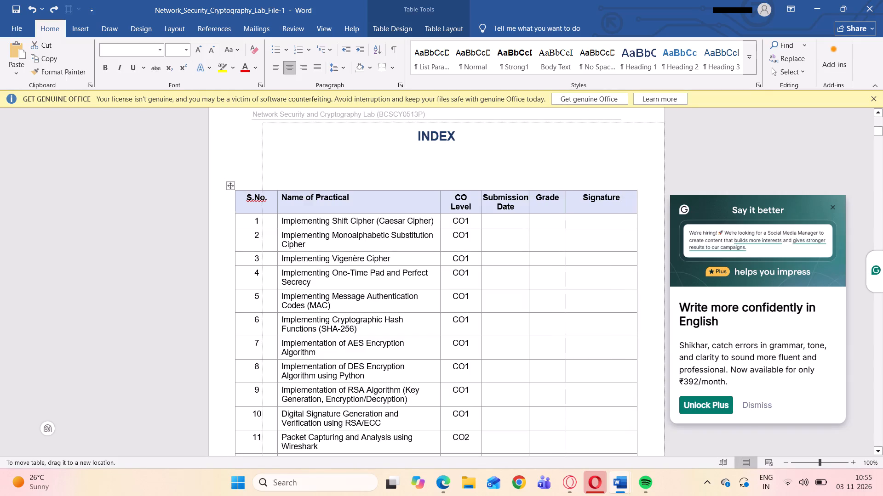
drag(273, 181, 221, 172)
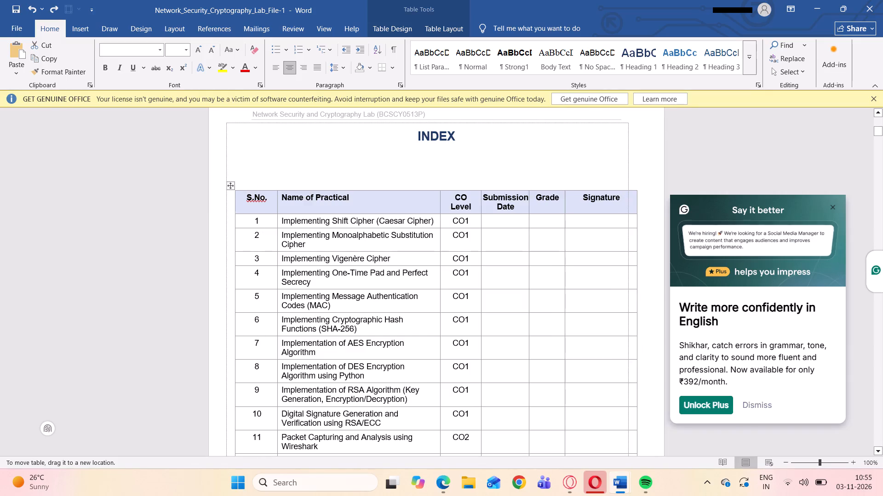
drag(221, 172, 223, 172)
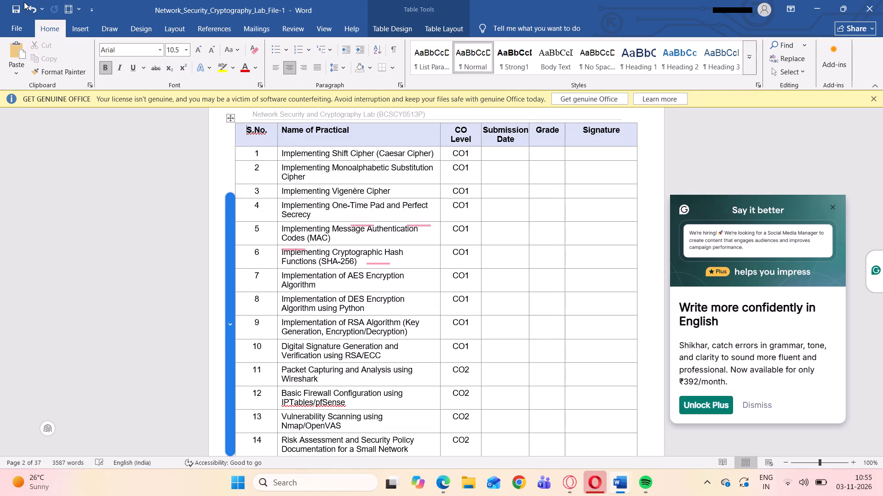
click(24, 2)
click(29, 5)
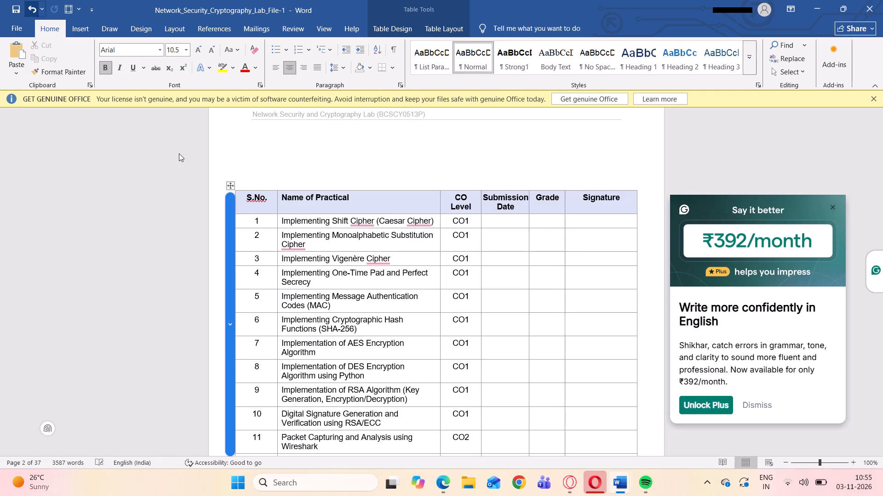
Switch to the 226 nlp file and copy its entire cover page, from the institute title through the address block.
scroll(179, 155, up, 6)
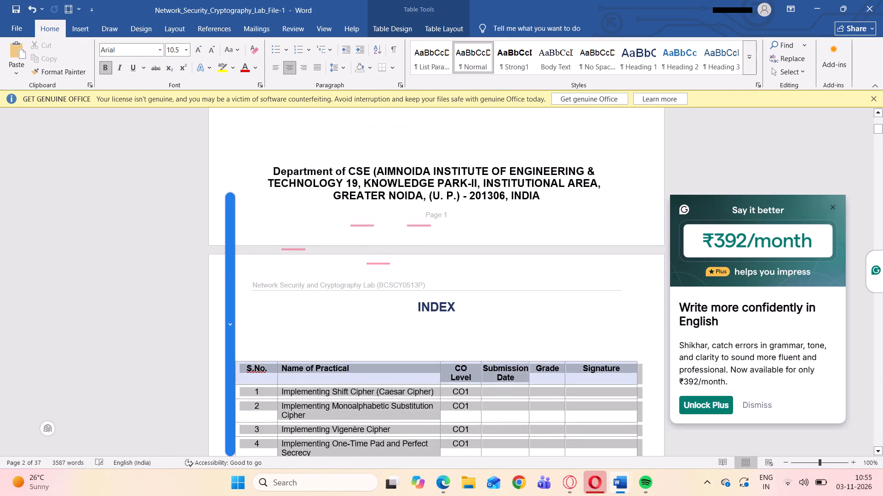
scroll(467, 277, up, 8)
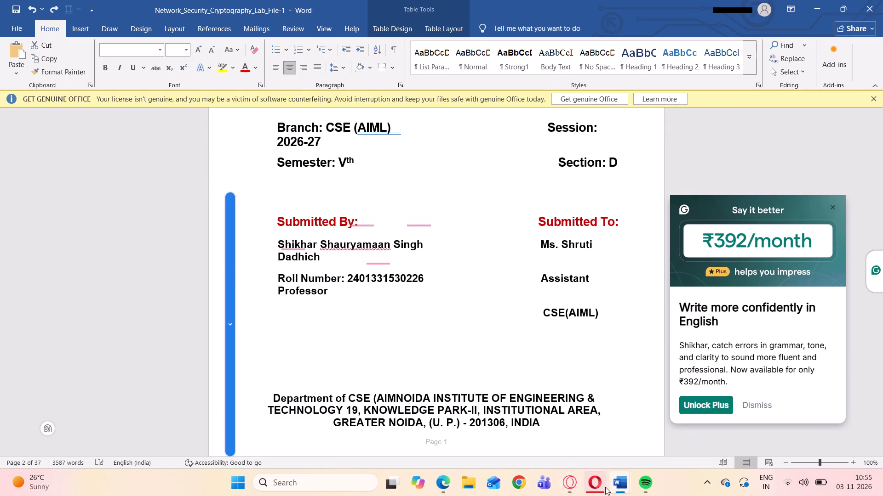
click(711, 442)
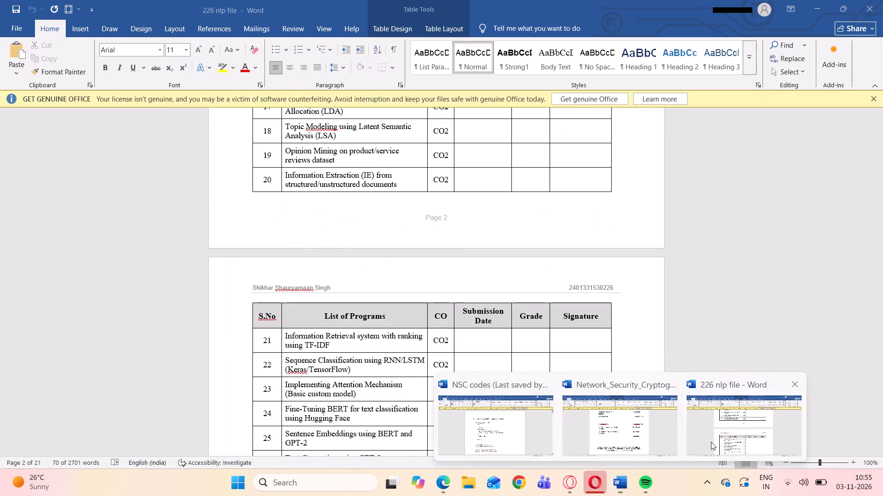
scroll(711, 442, up, 20)
scroll(711, 442, up, 20)
scroll(711, 442, up, 1)
scroll(663, 393, down, 10)
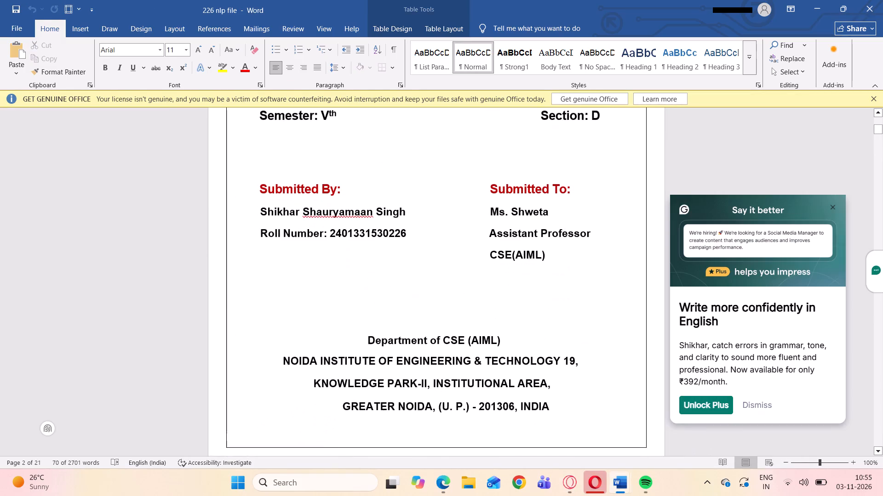
scroll(663, 393, down, 1)
drag(611, 416, 541, 283)
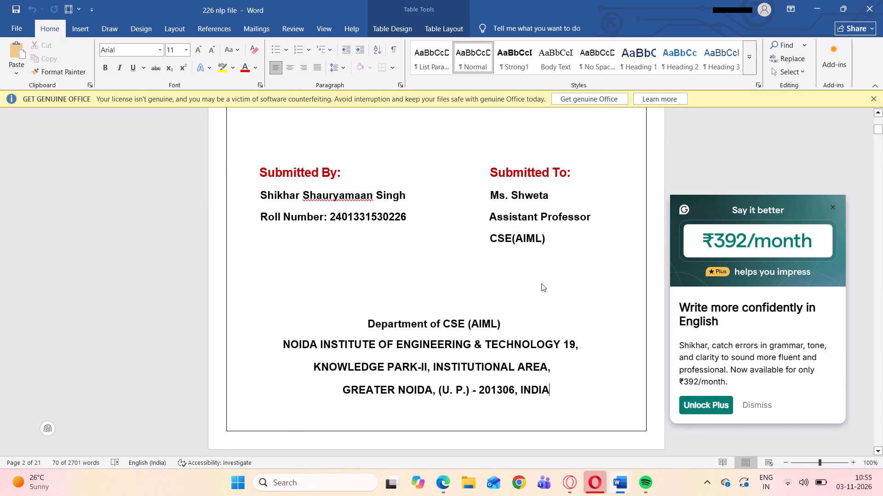
drag(541, 283, 241, 1)
key(ctrl+c)
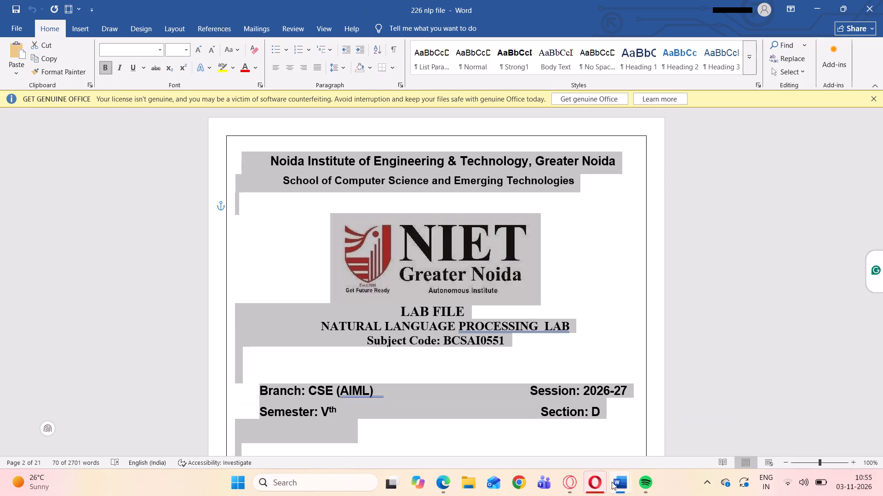
Replace the cover page content of the Network_Security_Cryptography_Lab_File-1 document with the copied NLP cover page.
click(615, 434)
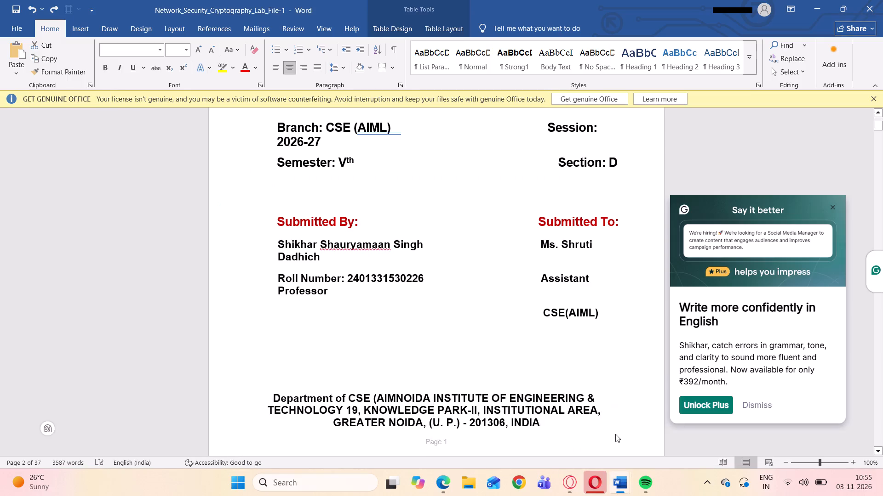
scroll(615, 434, down, 4)
drag(574, 343, 436, 168)
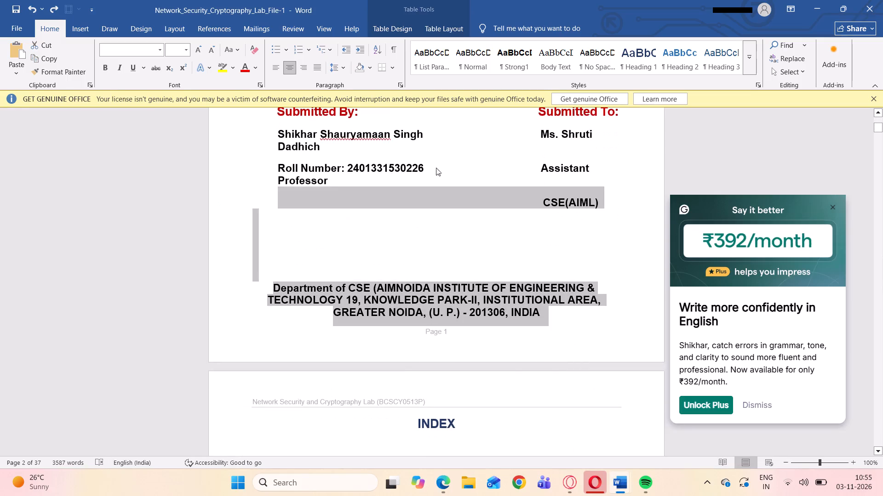
drag(436, 168, 340, 4)
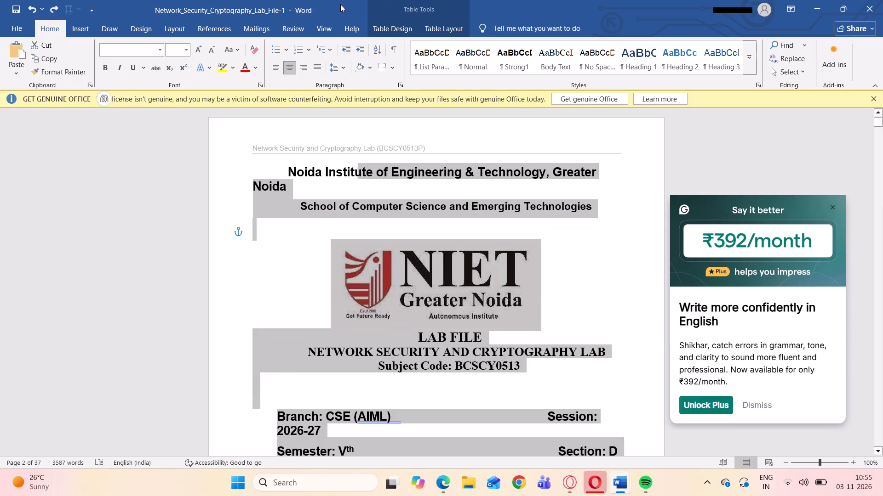
drag(340, 4, 223, 45)
key(ctrl+v)
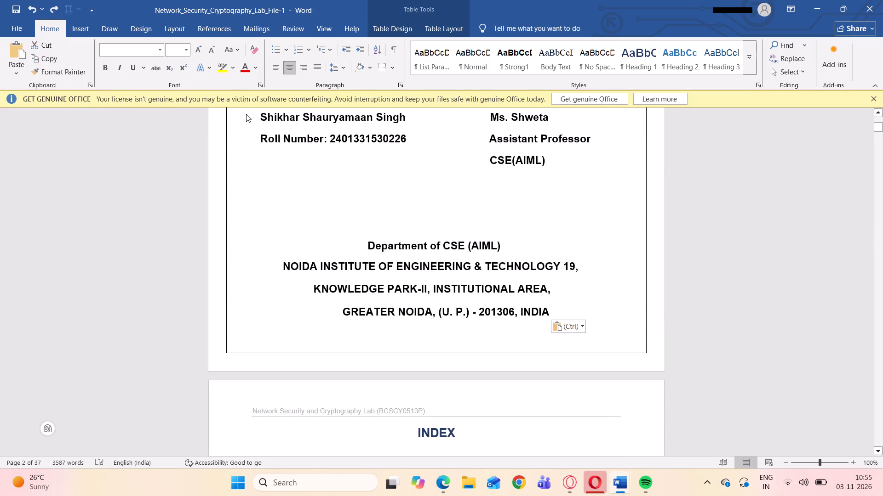
Replace the teacher's name under "Submitted To:" on the cover page with the new teacher's full name, keeping the title "Ms.".
scroll(211, 162, down, 10)
scroll(714, 127, up, 5)
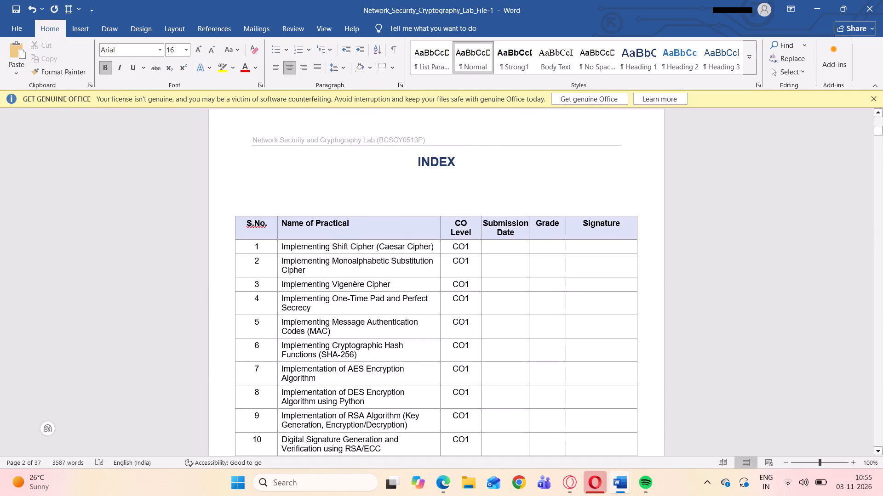
scroll(714, 127, up, 13)
scroll(714, 127, down, 11)
scroll(714, 127, up, 14)
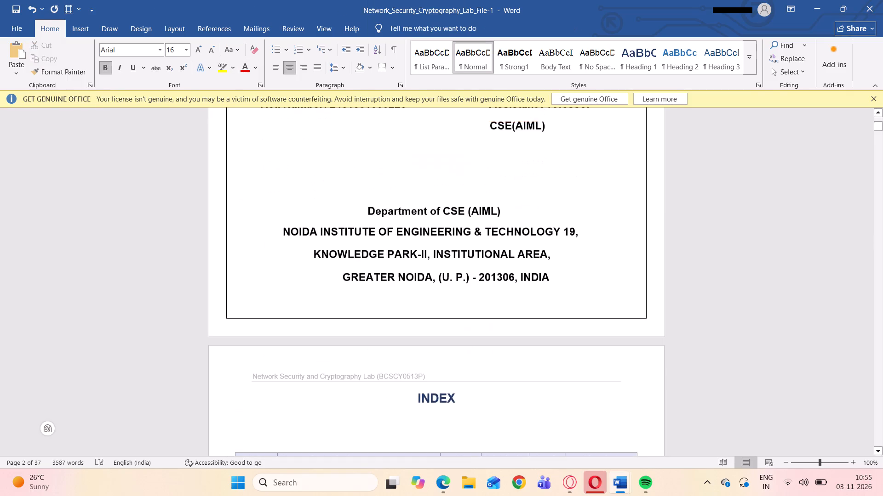
scroll(714, 127, down, 10)
scroll(714, 127, up, 5)
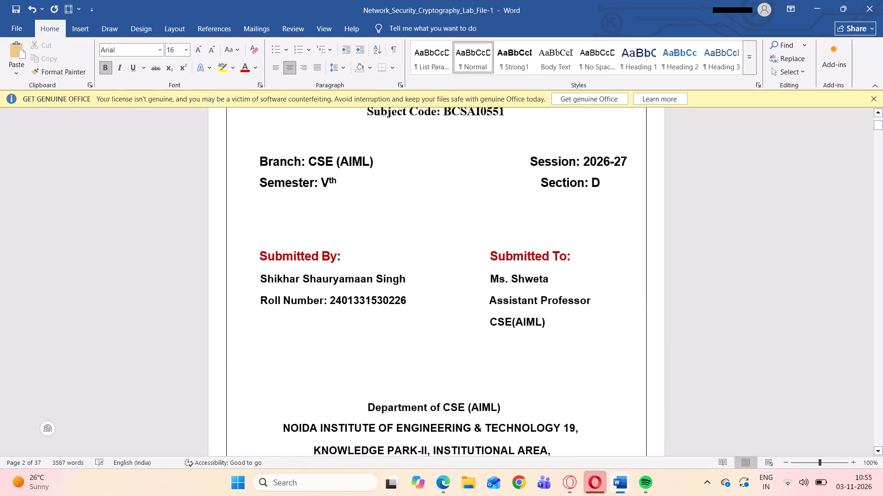
scroll(714, 127, up, 1)
click(564, 321)
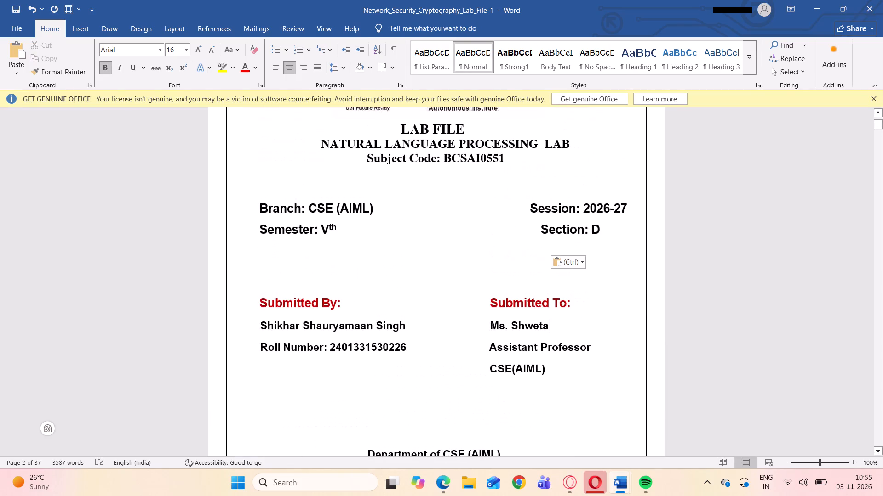
key(BackSpace)
key(BackSpace)
key(BackSpace)
key(BackSpace)
key(BackSpace)
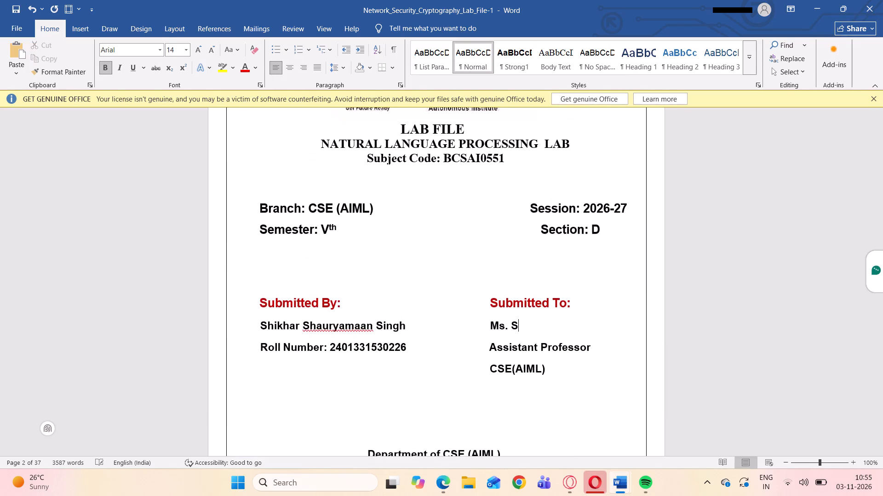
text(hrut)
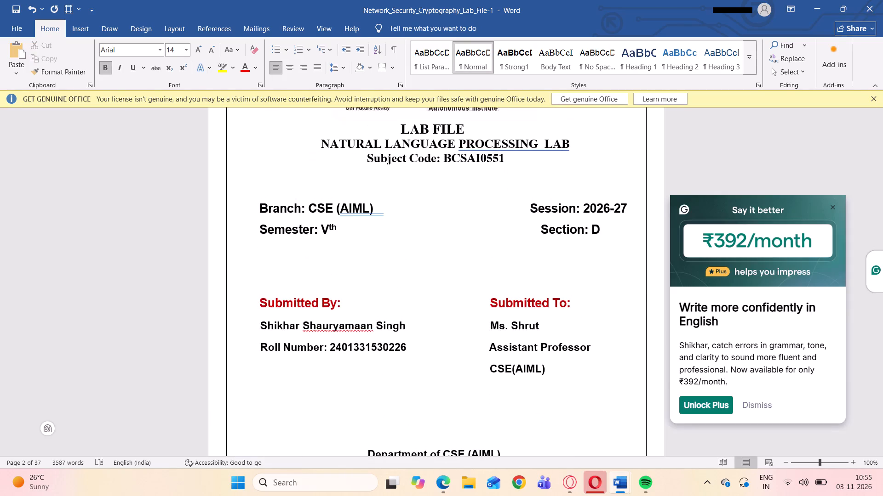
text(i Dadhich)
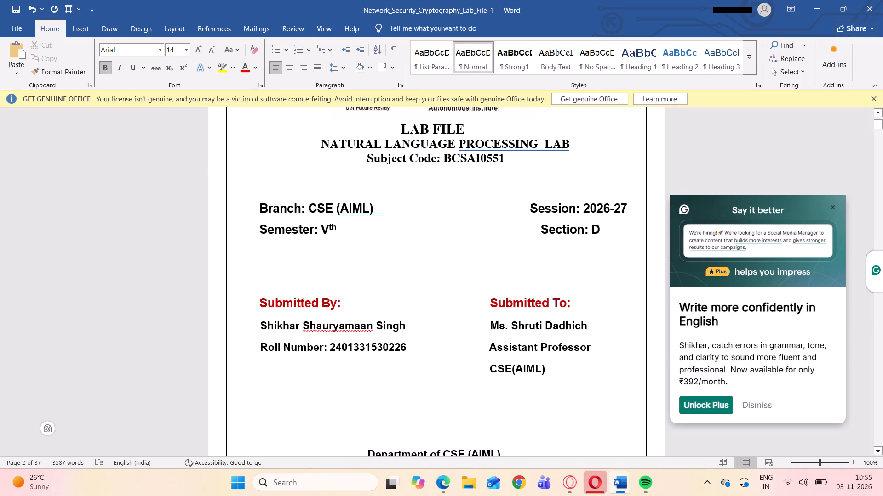
Replace "NATURAL LANGUAGE PROCESSING" in the cover page's lab title with "NETWORK SECURIY AND CRYPTOGRAPHY", keeping the word LAB.
click(538, 142)
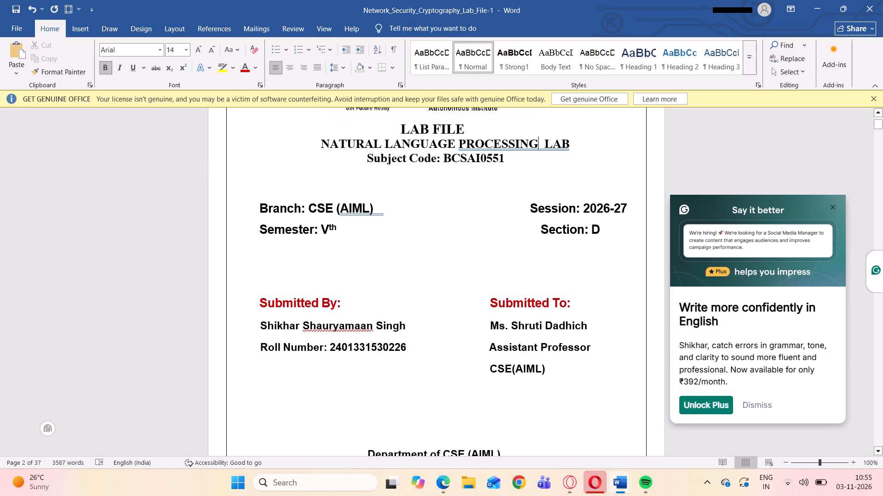
key(BackSpace)
key(BackSpace)
key(BackSpace)
key(BackSpace)
key(BackSpace)
key(BackSpace)
key(BackSpace)
key(BackSpace)
key(BackSpace)
key(BackSpace)
key(BackSpace)
key(BackSpace)
key(BackSpace)
key(BackSpace)
key(BackSpace)
key(BackSpace)
key(BackSpace)
key(BackSpace)
key(BackSpace)
key(BackSpace)
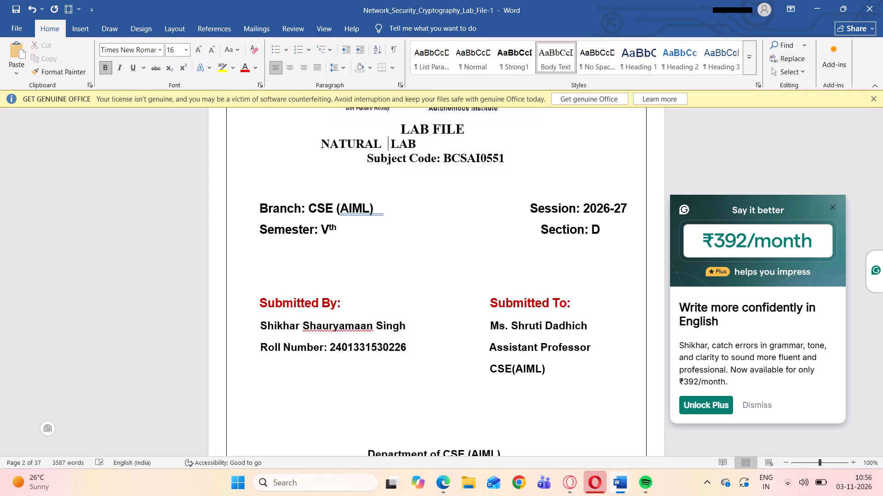
key(BackSpace)
key(BackSpace)
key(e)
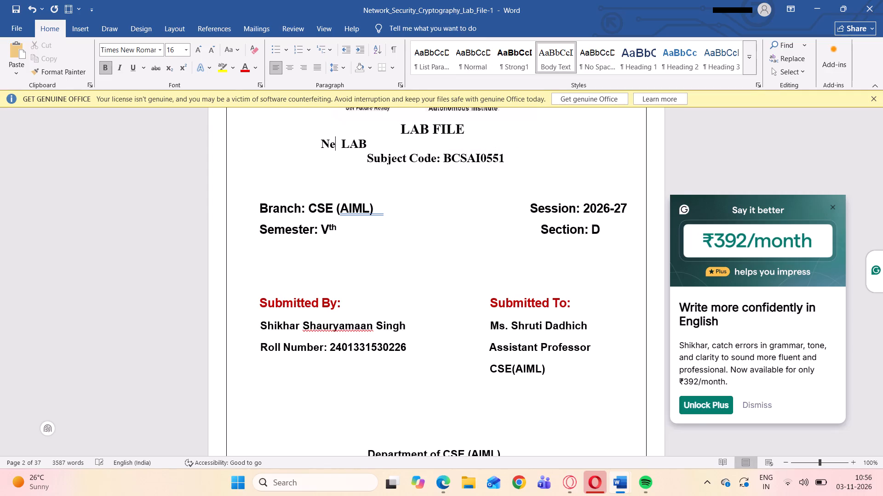
key(BackSpace)
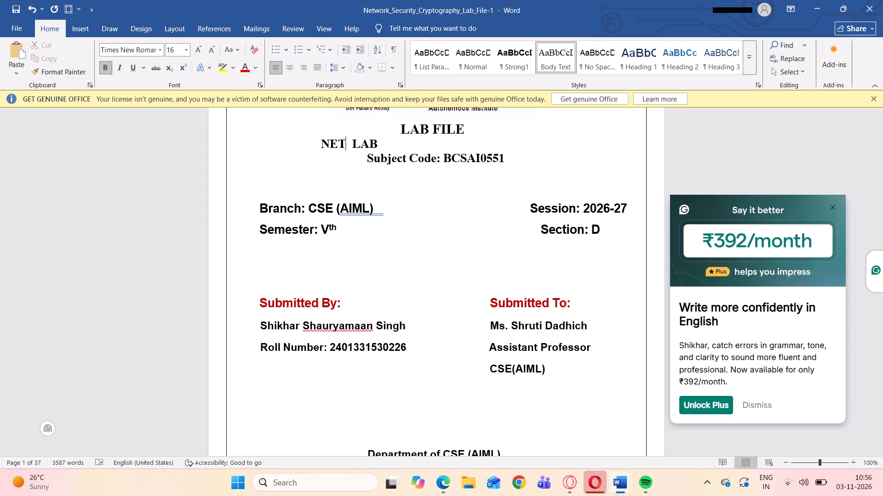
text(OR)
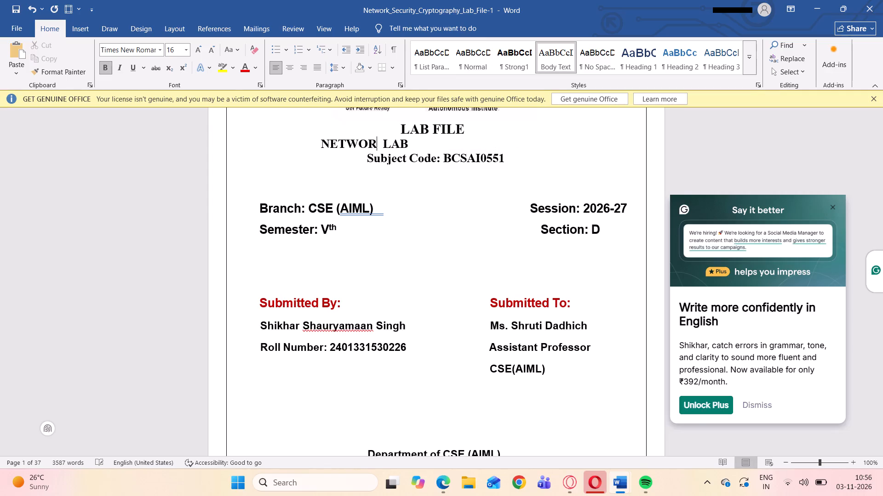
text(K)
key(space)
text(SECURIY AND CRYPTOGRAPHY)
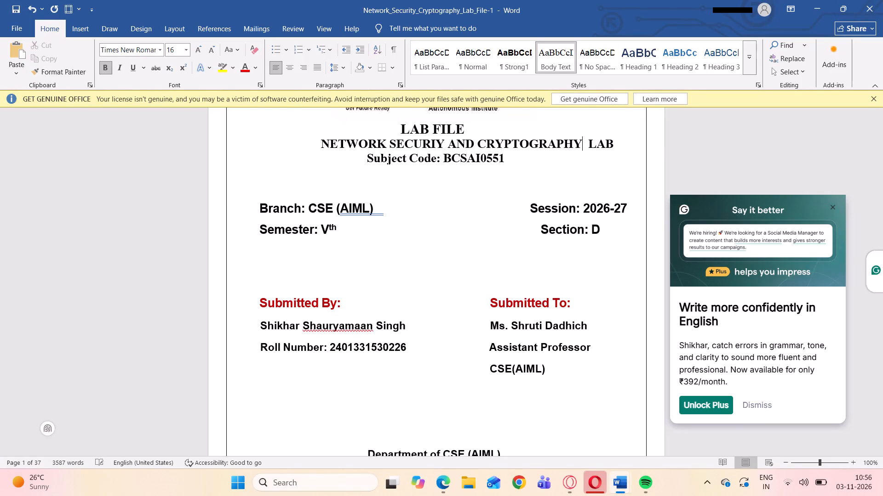
Remove several leading spaces before the NETWORK SECURIY AND CRYPTOGRAPHY LAB title so it sits more centred under LAB FILE.
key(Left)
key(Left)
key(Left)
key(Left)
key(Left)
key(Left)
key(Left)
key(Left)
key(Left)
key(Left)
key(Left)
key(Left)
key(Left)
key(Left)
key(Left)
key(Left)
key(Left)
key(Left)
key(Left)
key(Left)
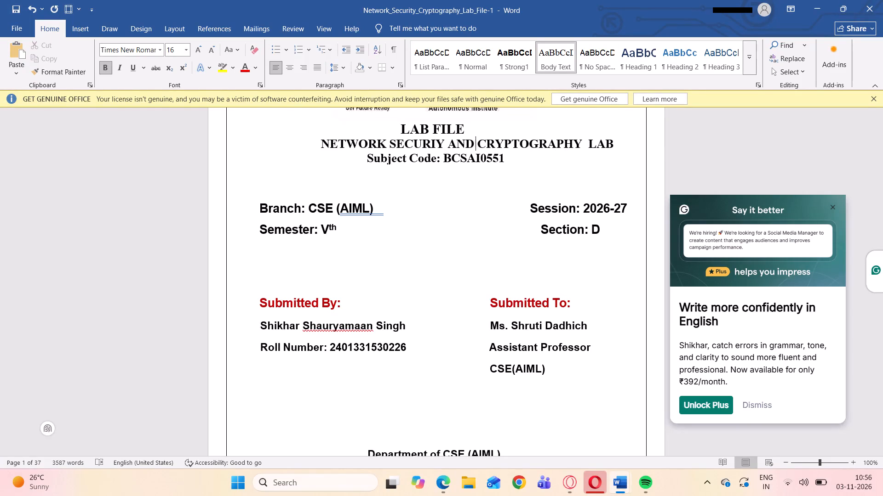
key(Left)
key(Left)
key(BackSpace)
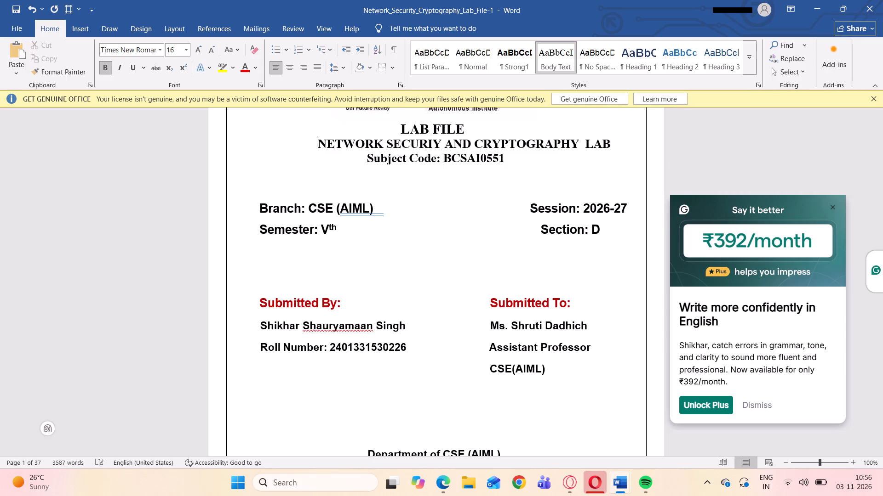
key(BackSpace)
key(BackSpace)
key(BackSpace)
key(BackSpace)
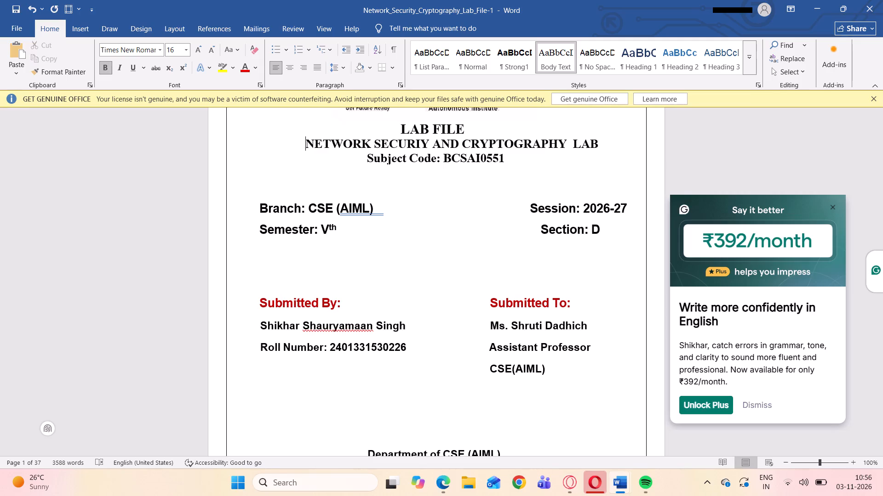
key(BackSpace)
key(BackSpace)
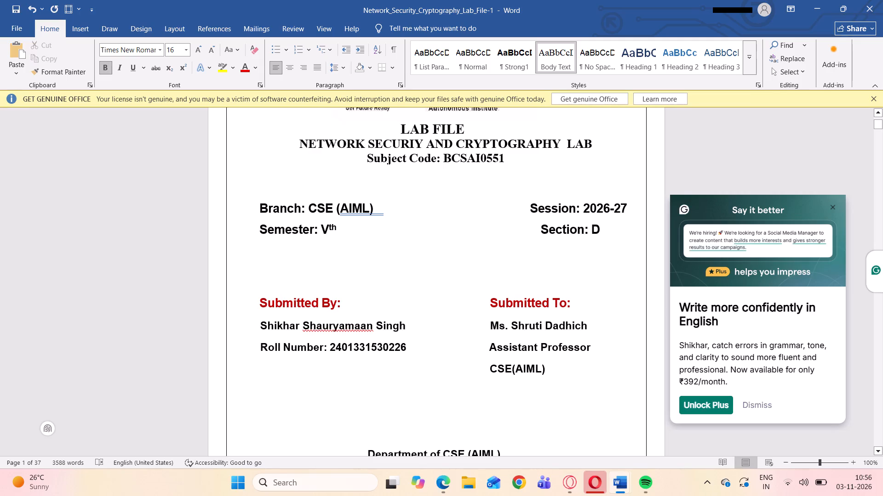
Change the subject code on the cover page to BCSCY0513.
click(480, 159)
key(BackSpace)
key(BackSpace)
key(BackSpace)
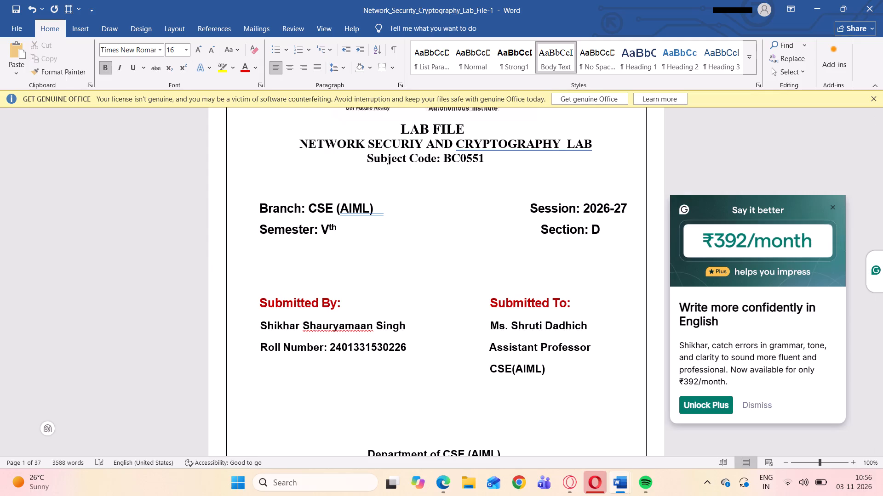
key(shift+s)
key(BackSpace)
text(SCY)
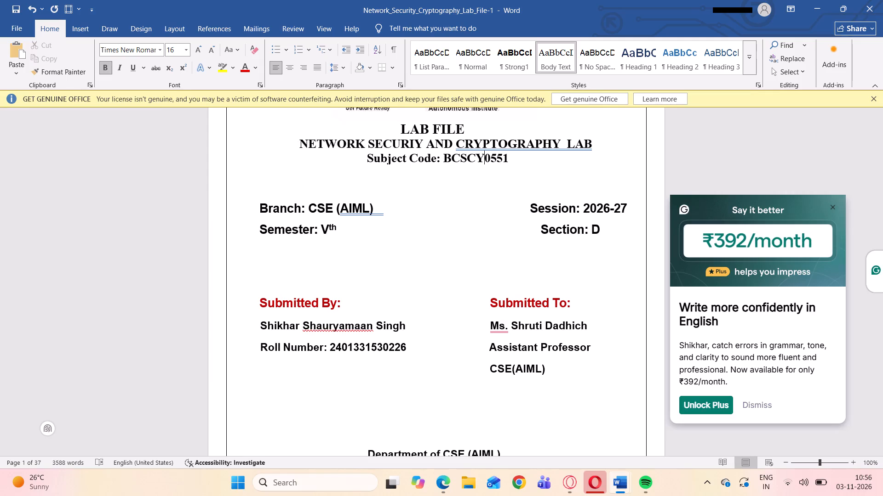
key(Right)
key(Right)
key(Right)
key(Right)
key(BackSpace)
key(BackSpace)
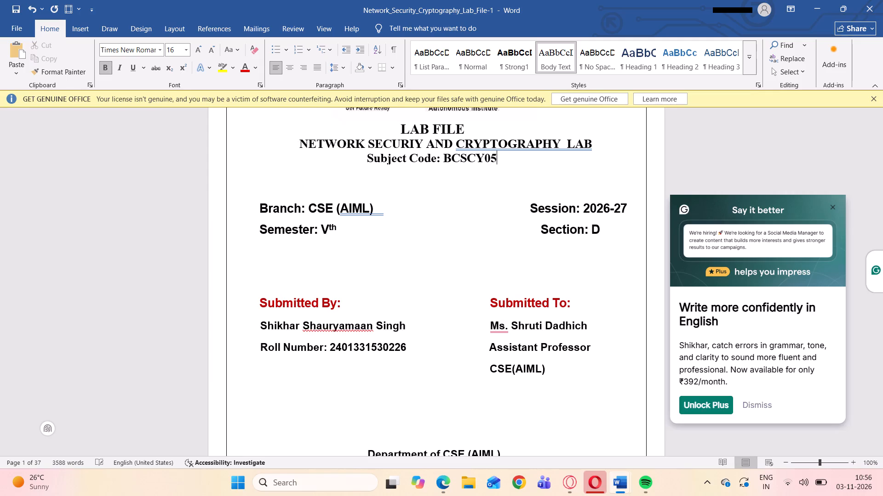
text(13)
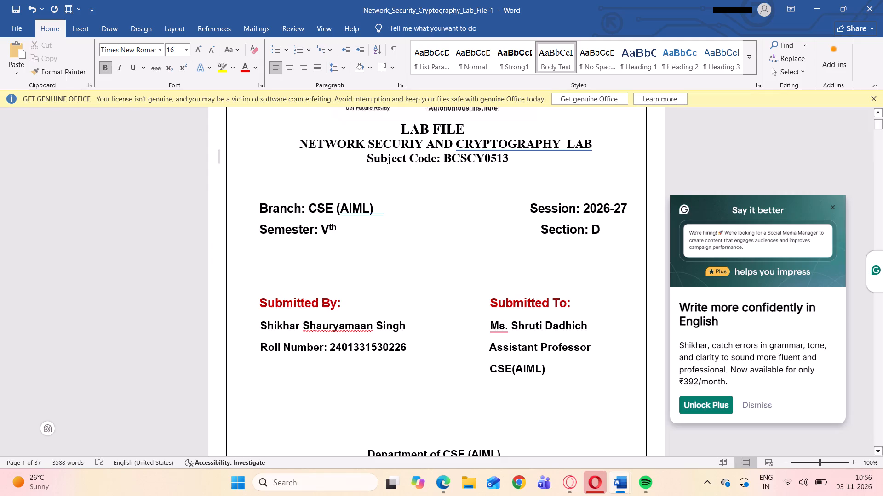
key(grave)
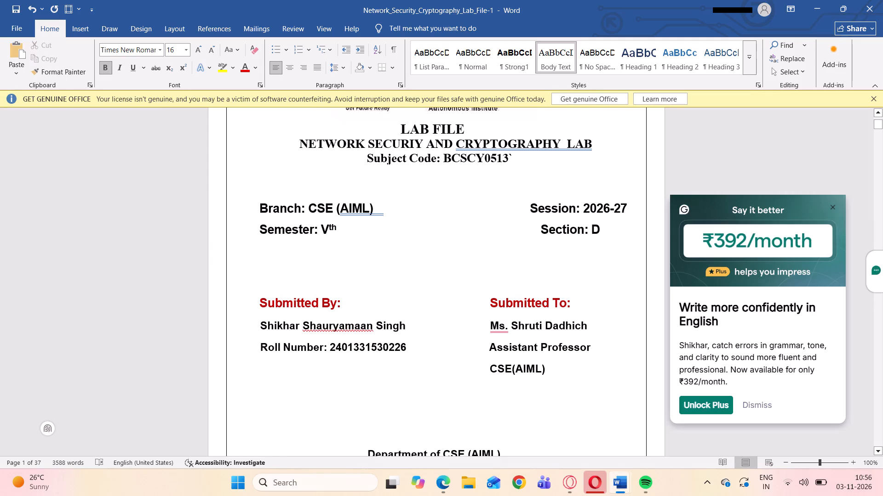
Insert a line break after the INDEX heading above the index table.
scroll(396, 298, down, 18)
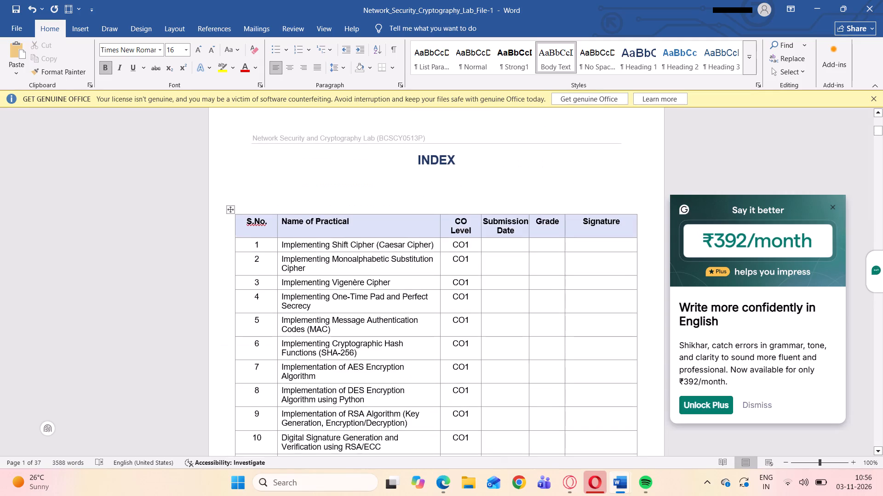
scroll(396, 298, down, 20)
scroll(396, 298, down, 6)
scroll(396, 298, up, 3)
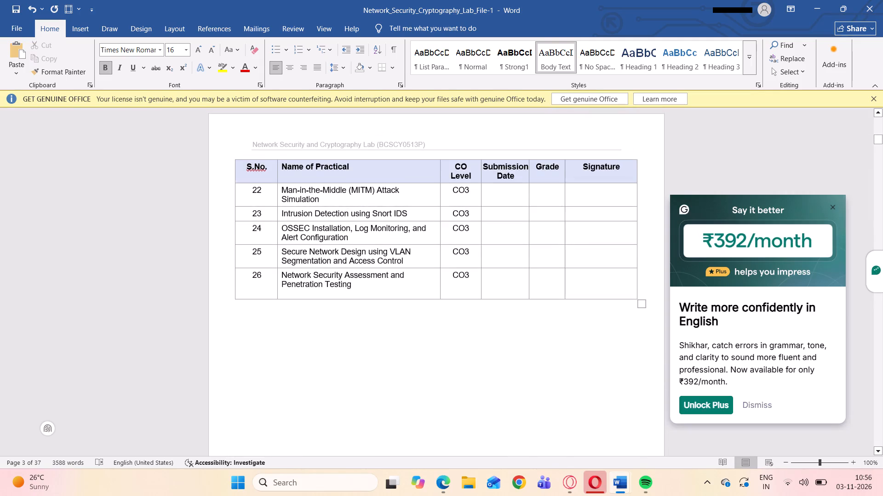
click(237, 166)
click(224, 158)
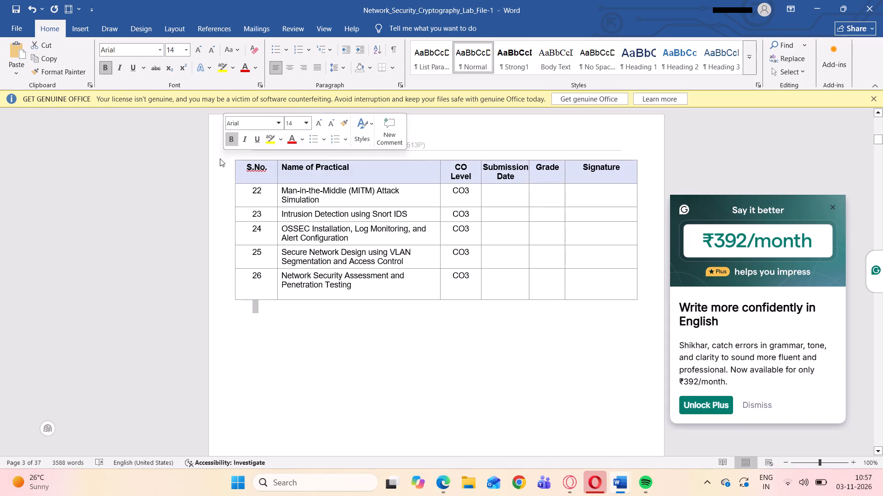
scroll(184, 172, up, 12)
scroll(184, 172, up, 13)
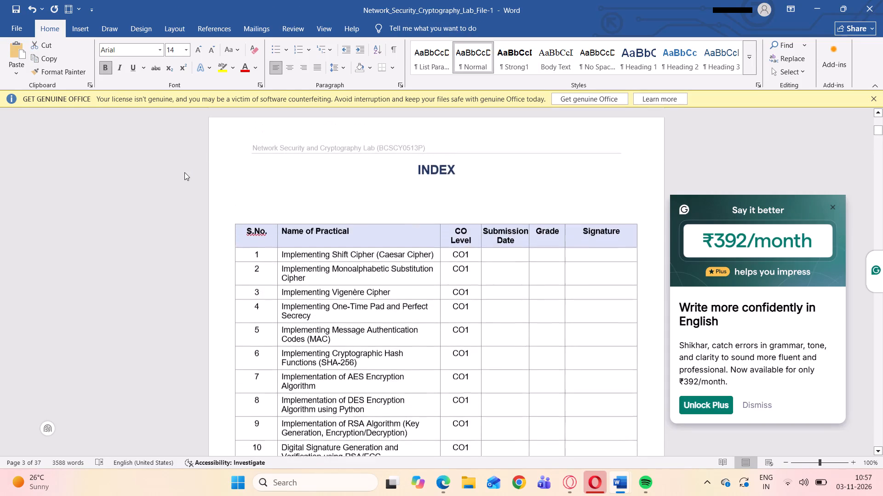
click(438, 232)
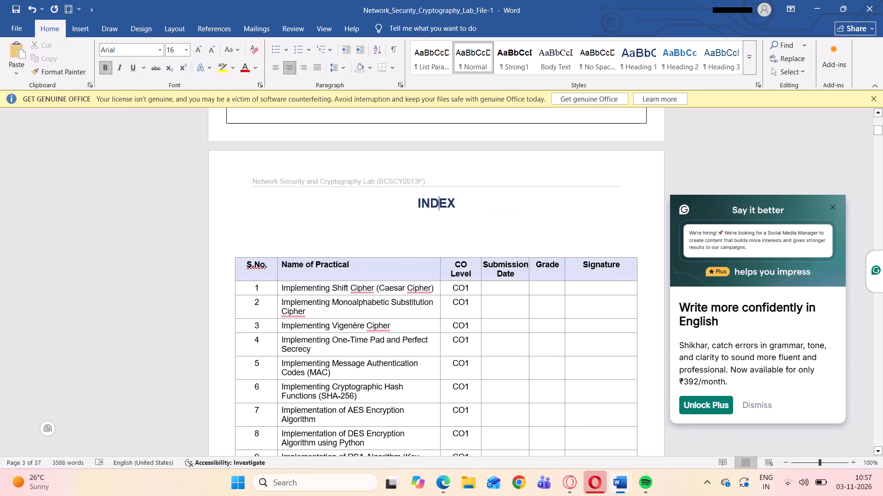
click(464, 210)
key(Return)
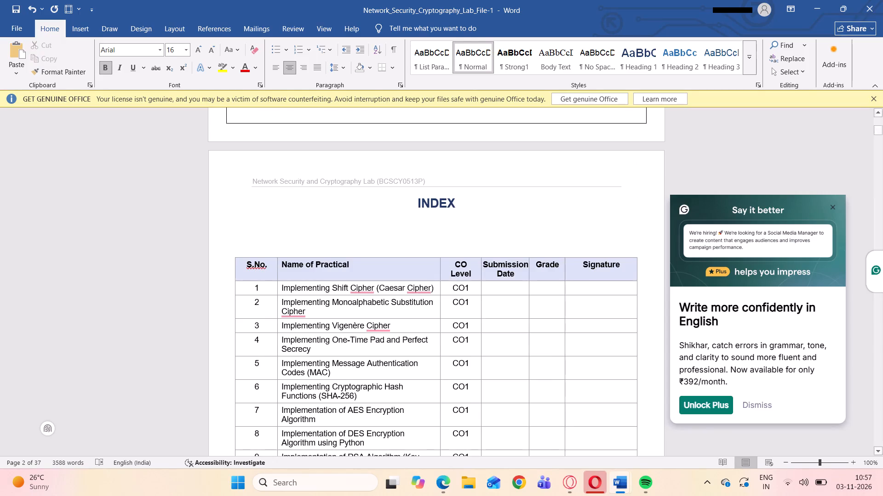
Insert three more blank lines between the INDEX heading and the index table.
key(Return)
key(Return)
key(Return)
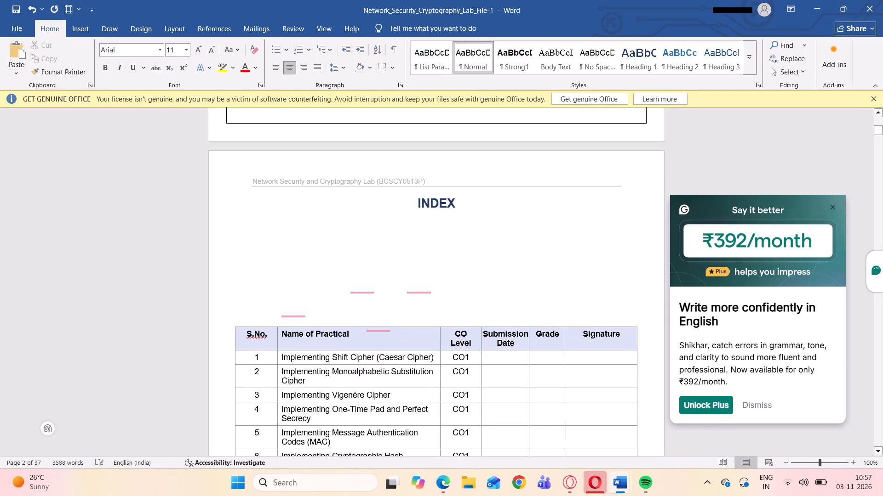
Move the whole index table up so it sits just beneath the INDEX heading, aligned with its previous side margins.
click(226, 321)
drag(227, 321, 215, 282)
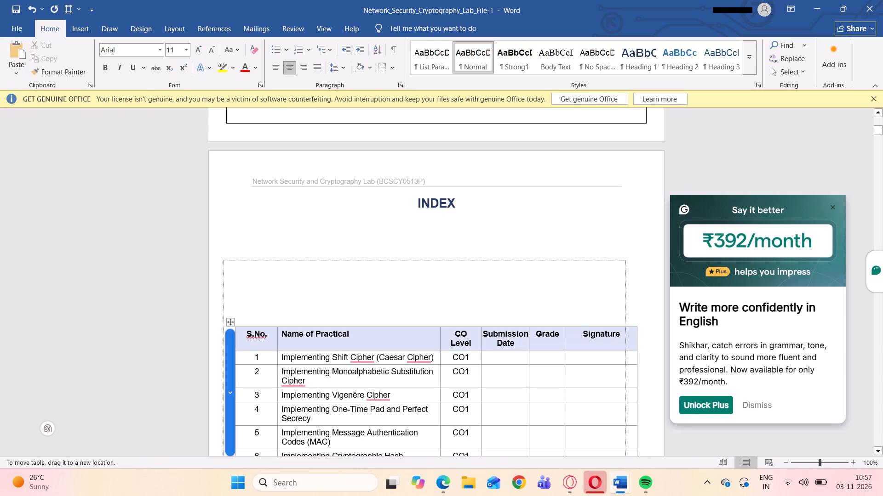
drag(215, 282, 222, 223)
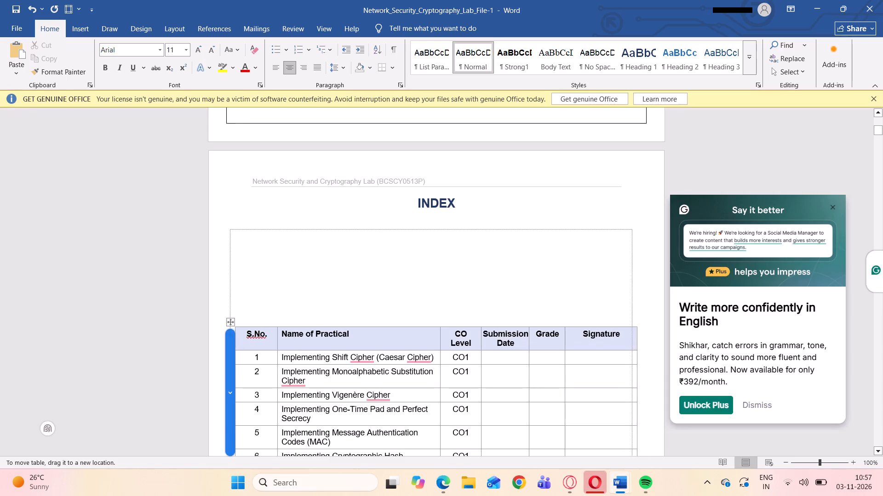
drag(222, 223, 225, 225)
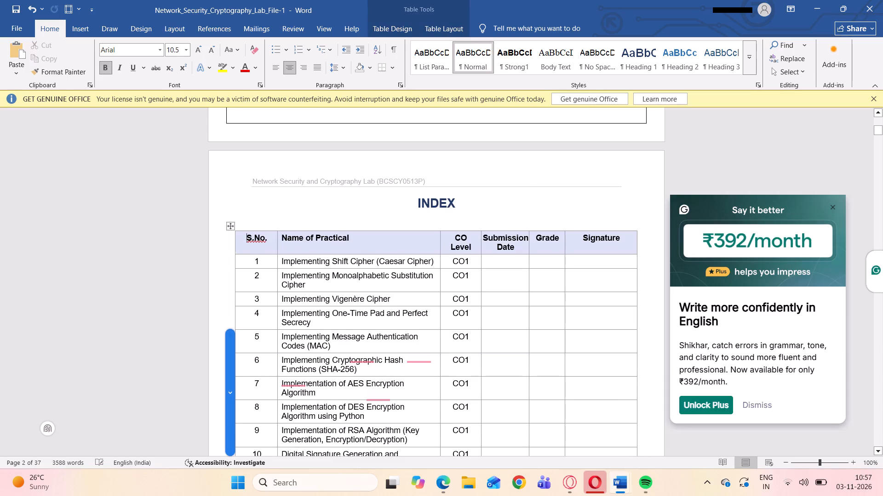
Replace the course title and code in the page header above INDEX with the student's full name.
scroll(399, 231, down, 15)
scroll(399, 231, down, 6)
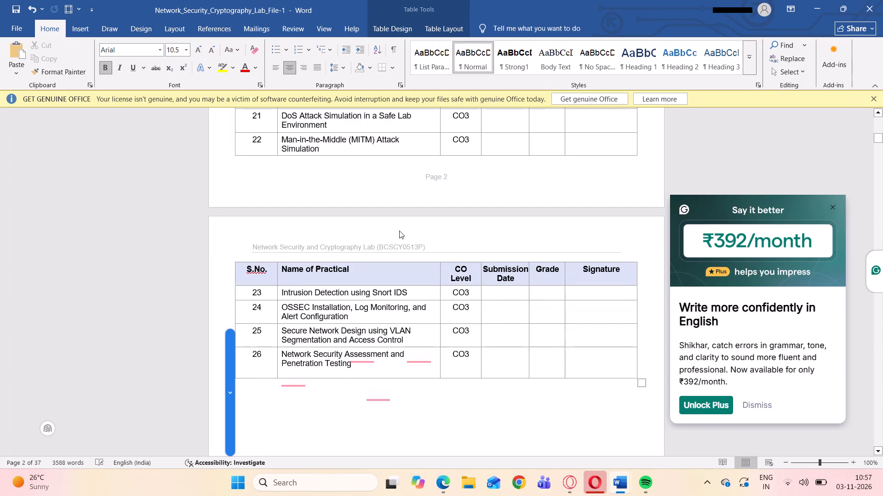
scroll(399, 231, up, 3)
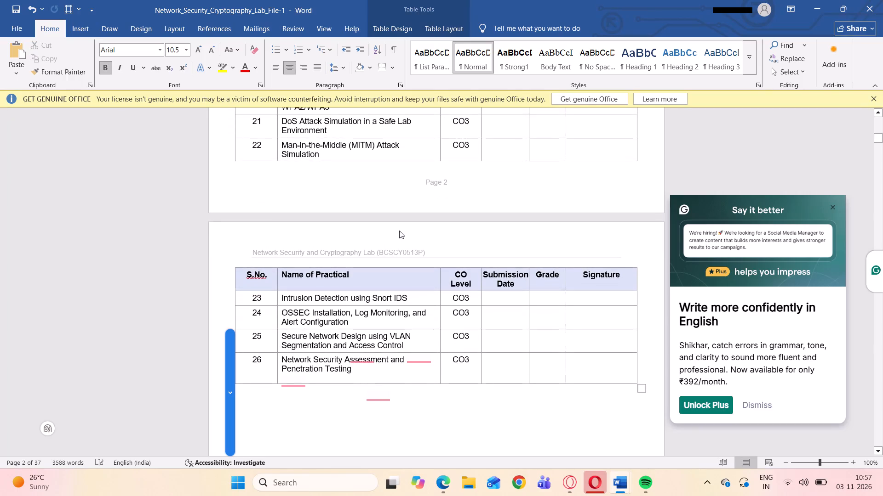
scroll(399, 231, up, 20)
scroll(399, 231, up, 12)
scroll(399, 231, down, 7)
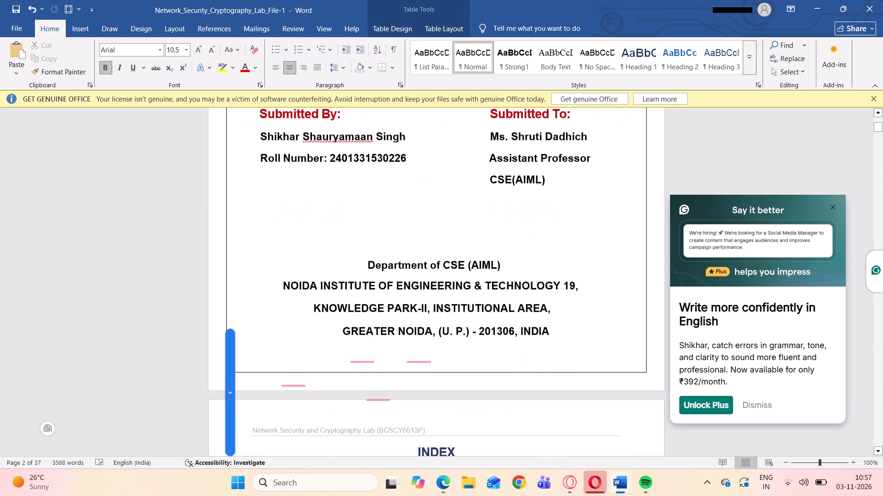
scroll(399, 231, down, 2)
drag(424, 293, 421, 287)
double_click(421, 287)
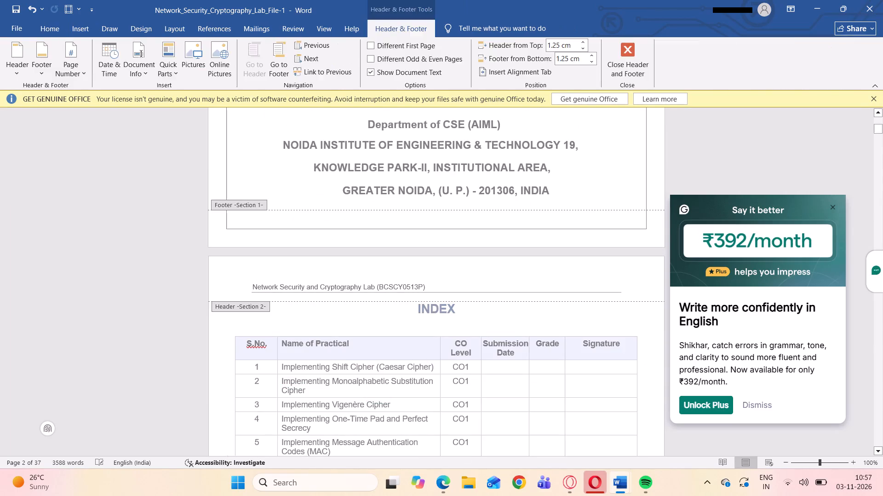
drag(433, 284, 258, 280)
key(BackSpace)
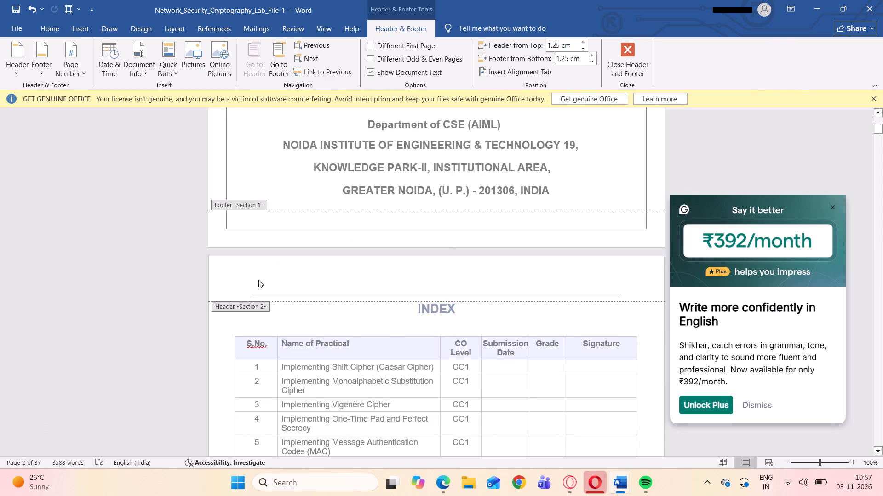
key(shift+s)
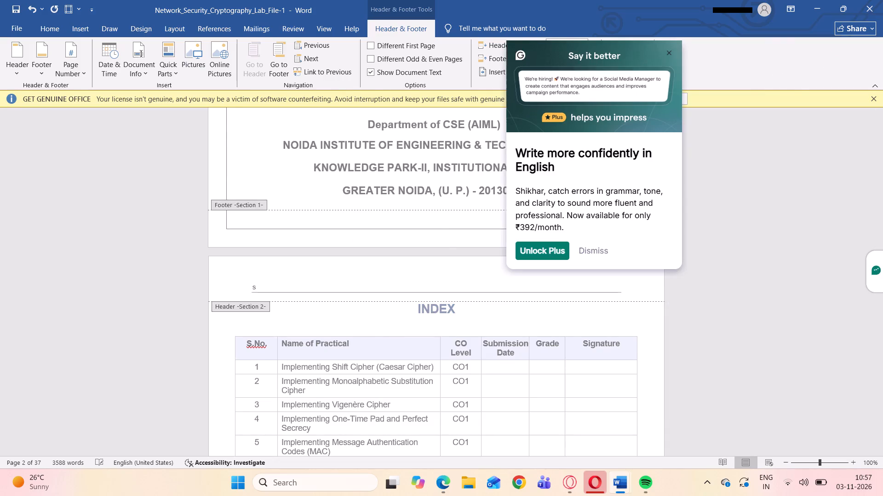
key(BackSpace)
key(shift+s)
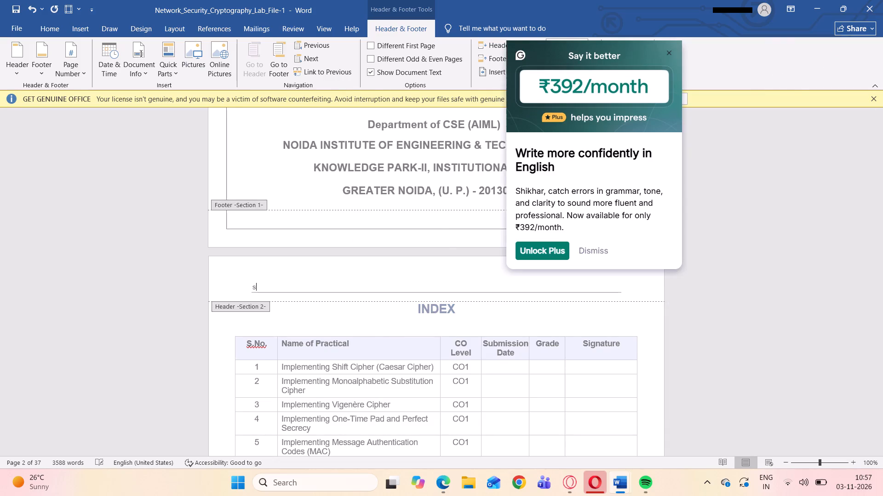
key(BackSpace)
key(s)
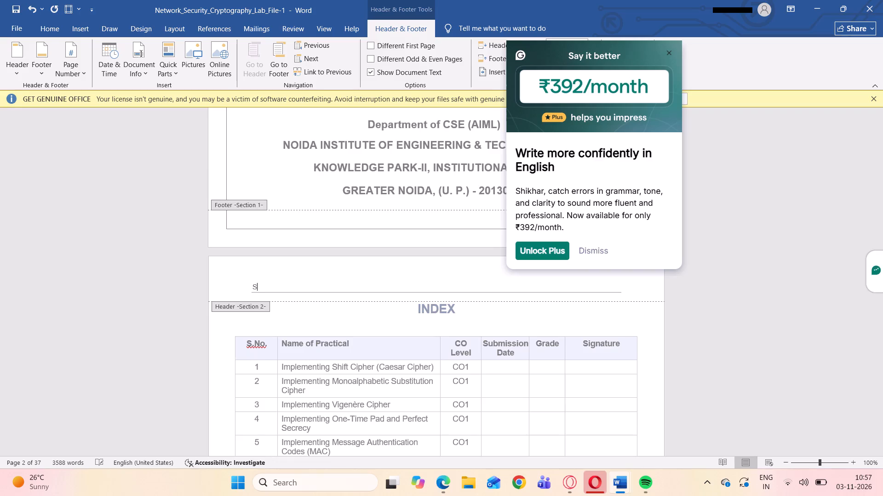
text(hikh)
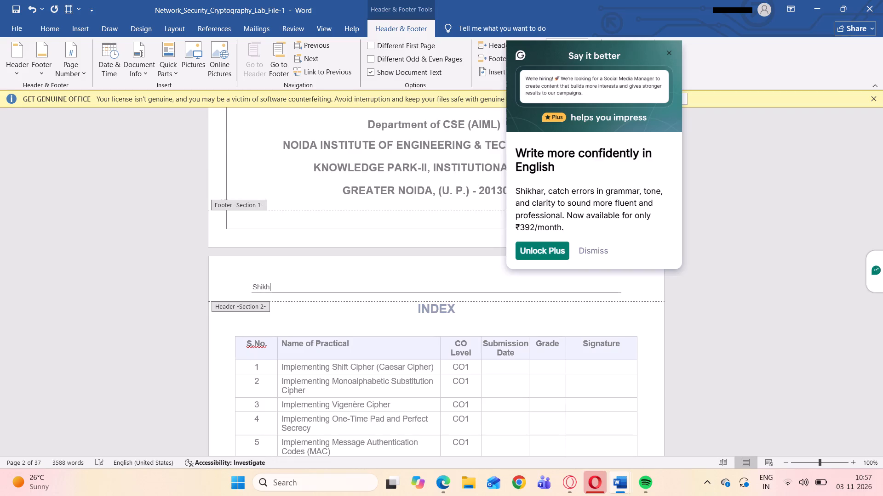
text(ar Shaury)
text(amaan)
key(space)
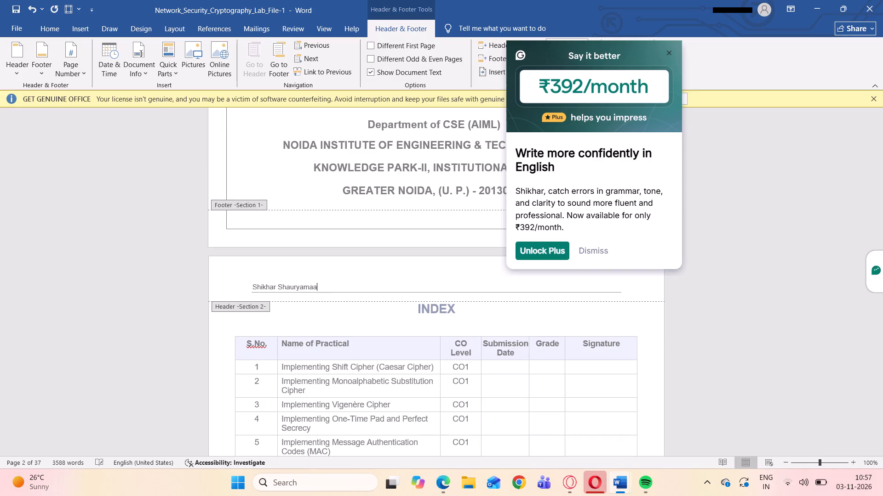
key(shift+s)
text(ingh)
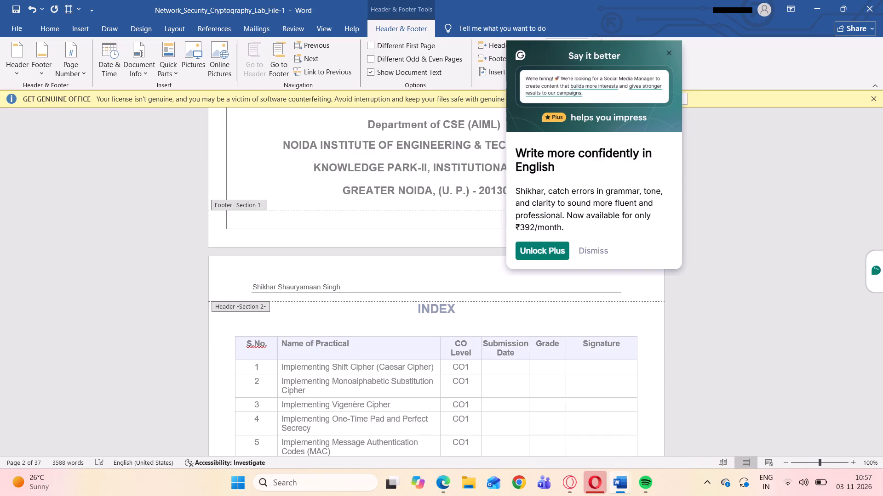
Add the student's roll number near the far end of the header line, spaced well away from the name, and leave header editing.
click(548, 284)
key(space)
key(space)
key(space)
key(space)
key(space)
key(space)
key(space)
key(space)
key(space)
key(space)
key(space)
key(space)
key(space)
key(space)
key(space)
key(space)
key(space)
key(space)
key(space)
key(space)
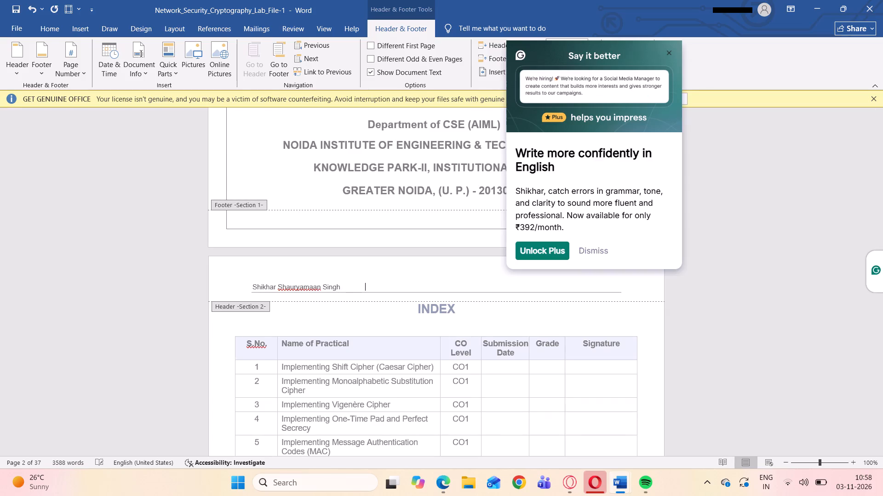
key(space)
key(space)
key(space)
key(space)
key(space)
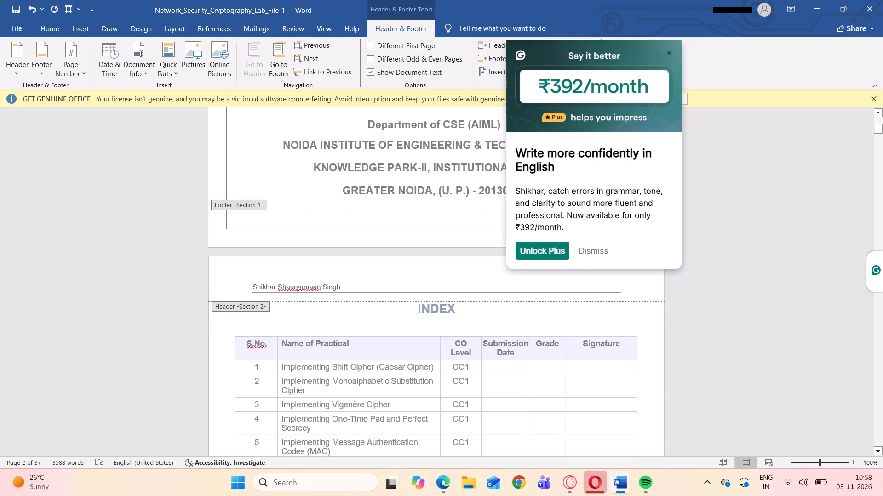
click(590, 249)
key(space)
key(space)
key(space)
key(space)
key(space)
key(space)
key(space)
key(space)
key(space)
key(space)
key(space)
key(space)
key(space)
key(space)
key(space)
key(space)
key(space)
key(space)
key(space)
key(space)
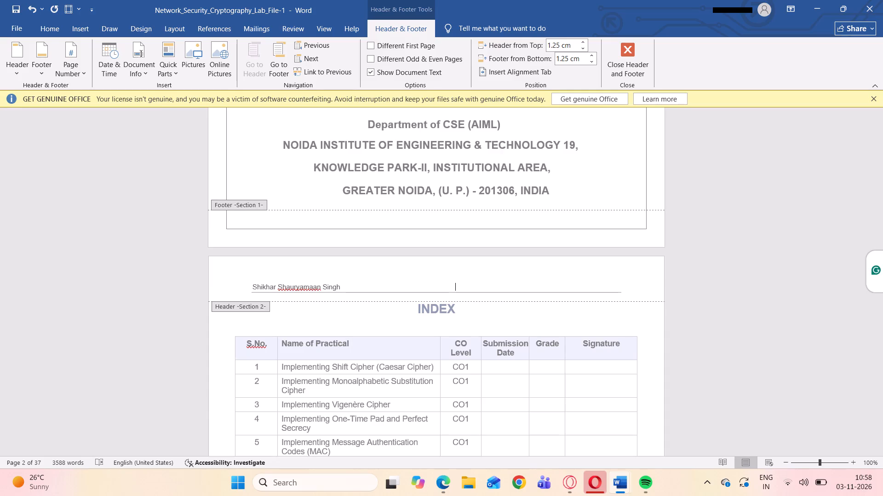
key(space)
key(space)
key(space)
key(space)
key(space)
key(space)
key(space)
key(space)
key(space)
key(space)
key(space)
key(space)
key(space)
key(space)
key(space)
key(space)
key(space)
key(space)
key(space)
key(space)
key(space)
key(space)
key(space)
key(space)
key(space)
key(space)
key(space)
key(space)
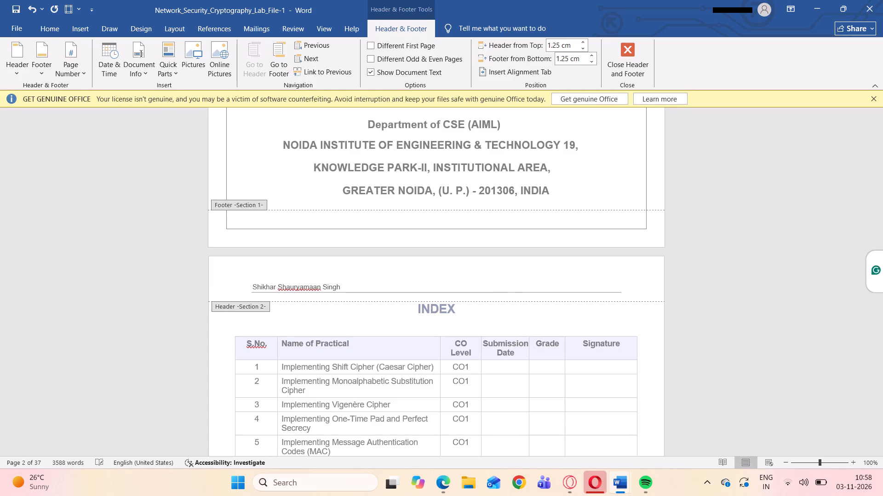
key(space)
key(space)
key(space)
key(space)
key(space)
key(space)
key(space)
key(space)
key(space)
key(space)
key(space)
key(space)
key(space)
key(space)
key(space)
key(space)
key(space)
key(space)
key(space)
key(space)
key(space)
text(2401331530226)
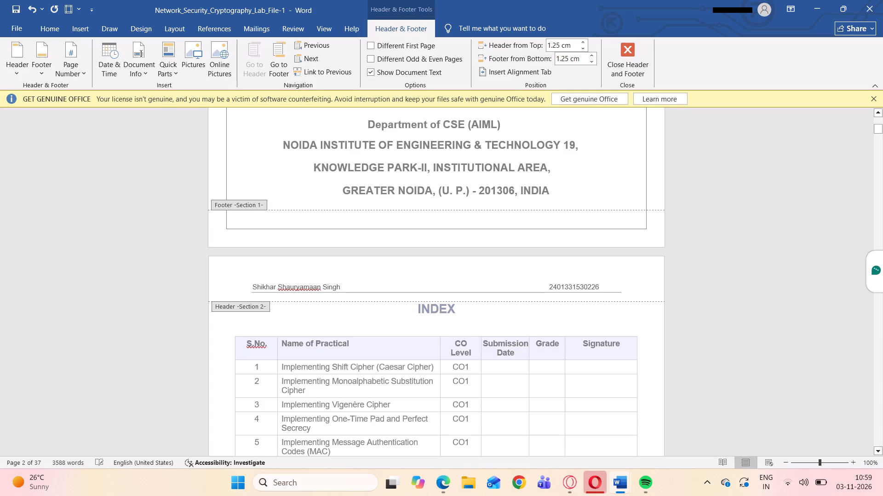
click(632, 43)
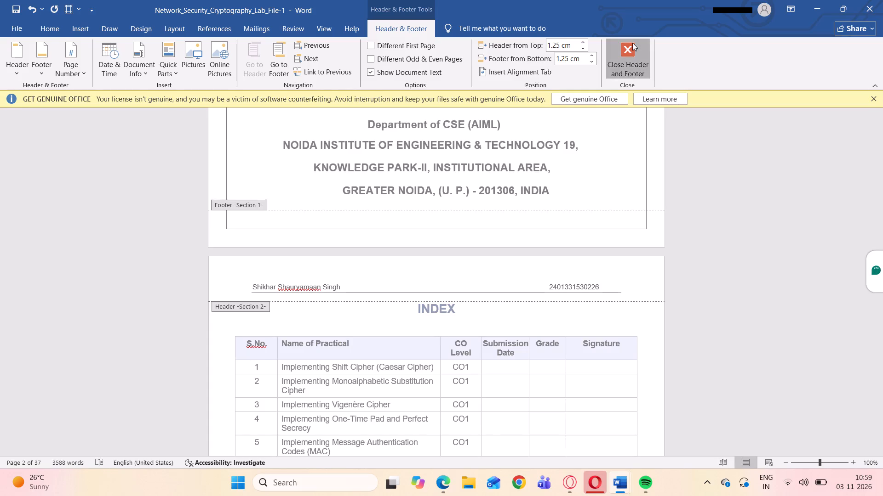
click(751, 197)
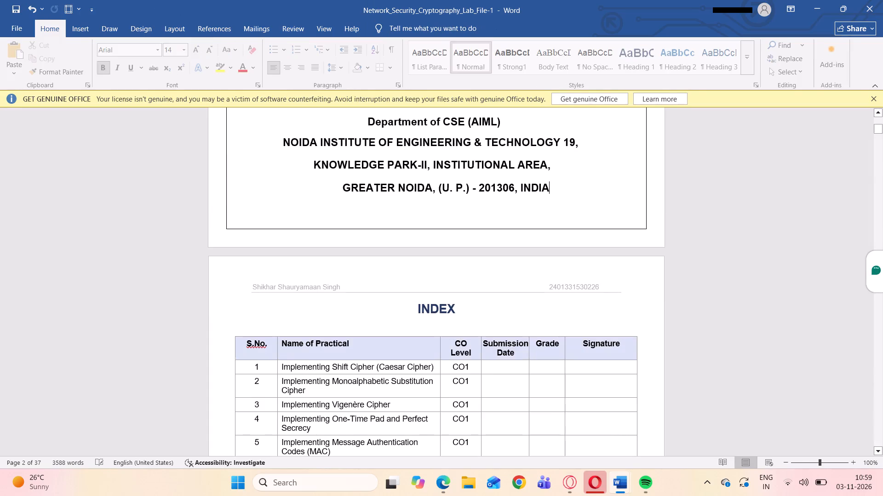
Review the header and the index table layout across the index pages and the start of Practical 1.
scroll(751, 197, down, 3)
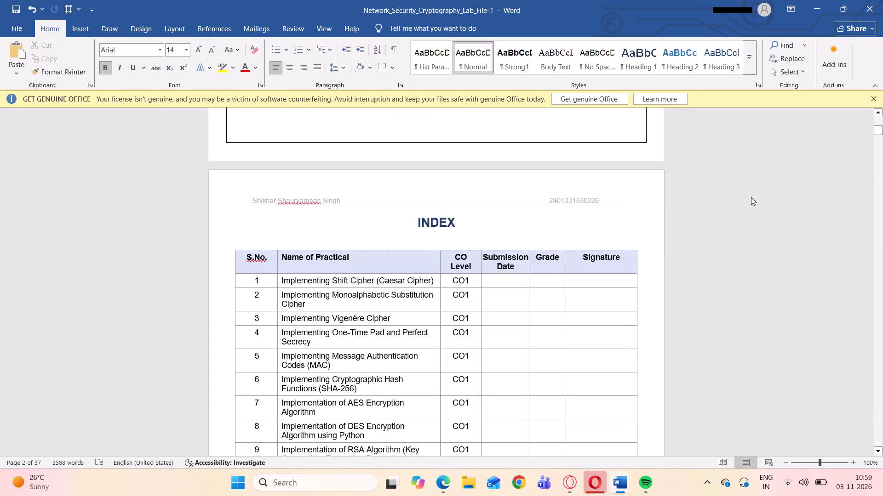
scroll(751, 197, down, 13)
scroll(751, 197, down, 12)
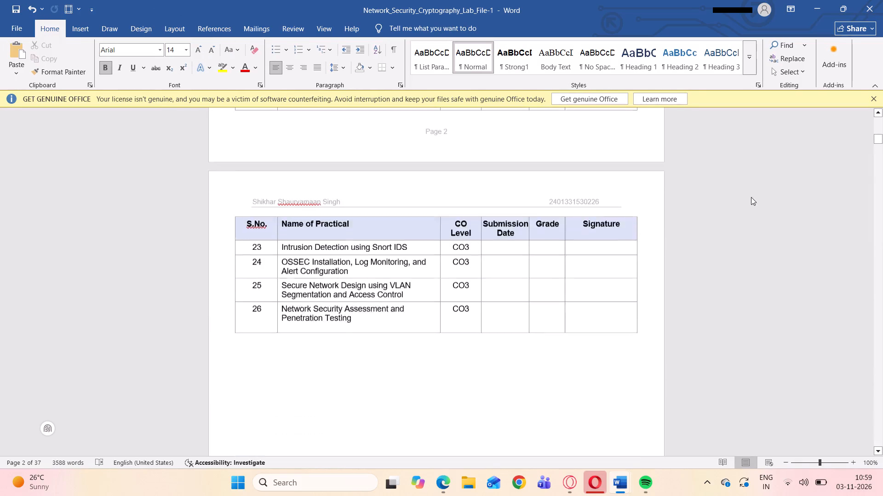
scroll(751, 197, down, 11)
scroll(751, 197, up, 15)
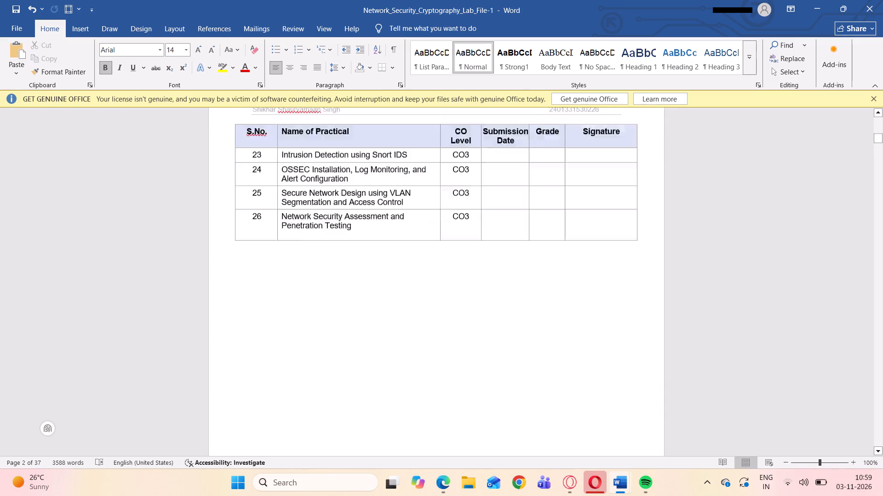
scroll(751, 197, up, 15)
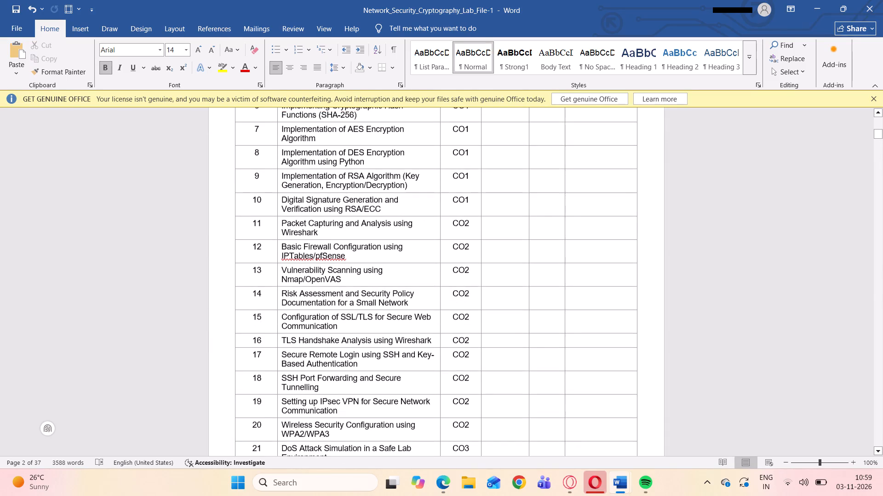
scroll(751, 197, up, 7)
scroll(751, 197, down, 20)
scroll(751, 197, down, 20)
scroll(751, 197, down, 4)
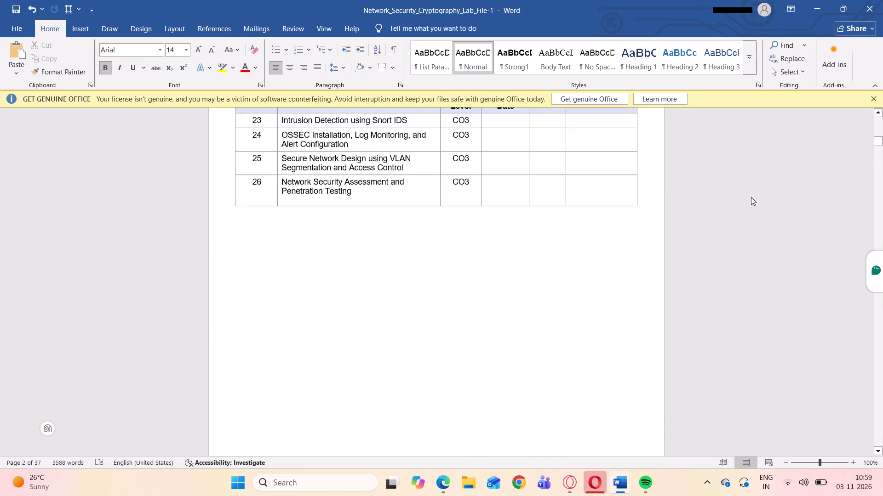
scroll(751, 197, down, 4)
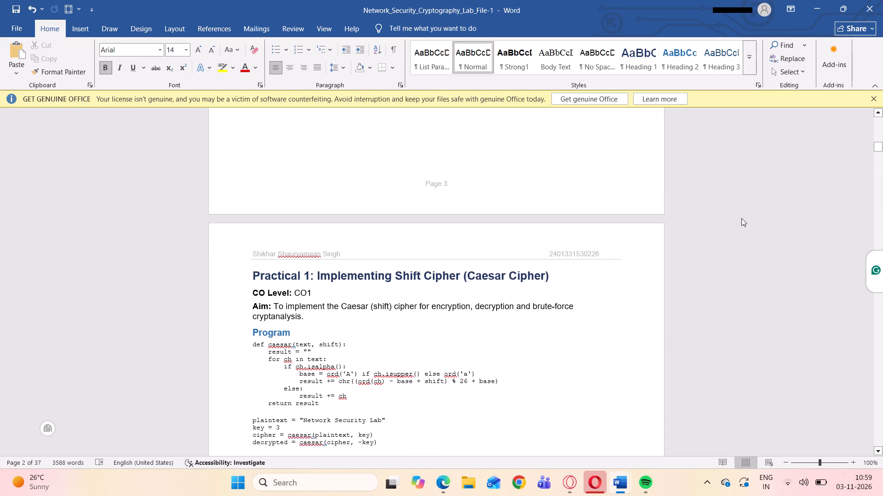
scroll(741, 218, down, 14)
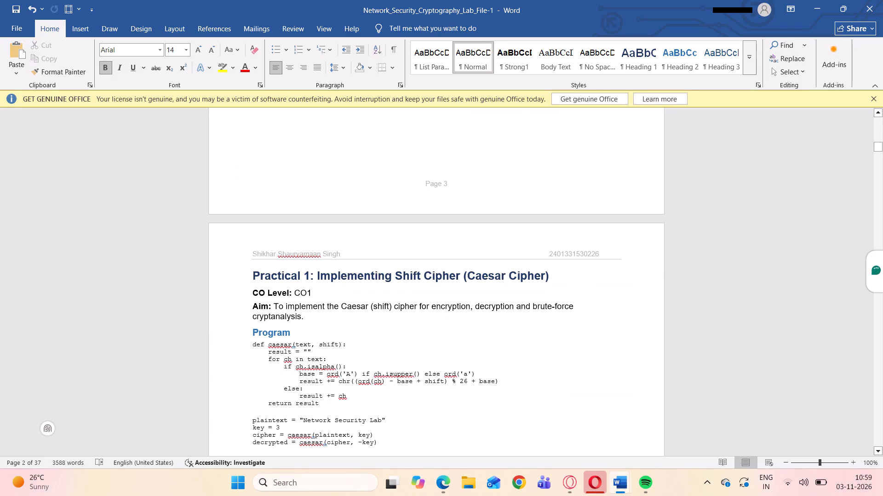
Check the font size of the name and roll number in the header above the last index page, and leave header editing.
scroll(741, 218, up, 10)
scroll(741, 218, up, 12)
scroll(741, 218, up, 11)
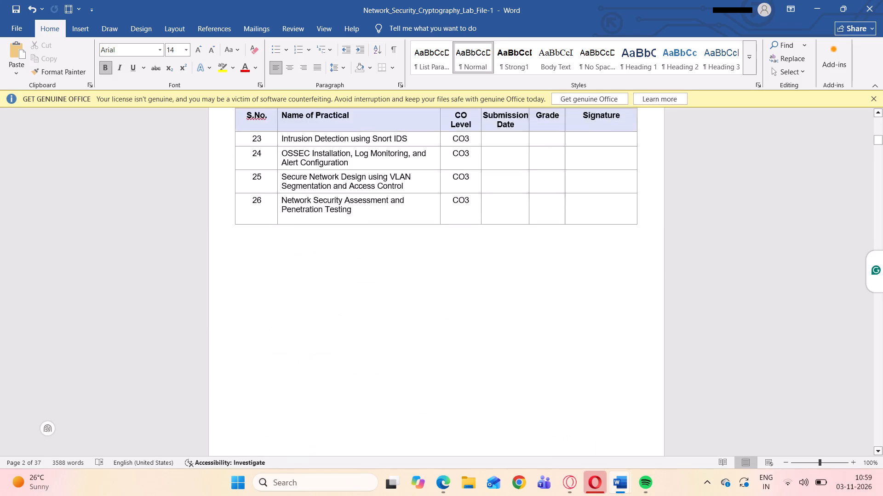
scroll(741, 218, up, 10)
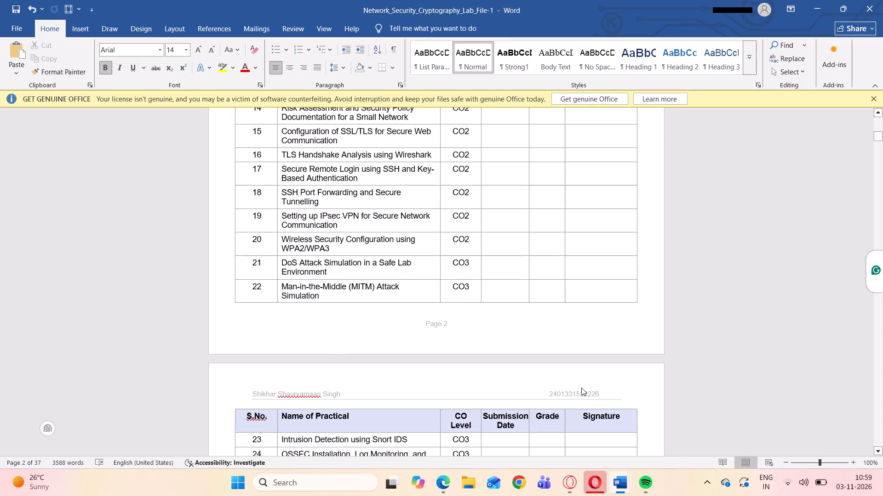
click(600, 383)
double_click(602, 395)
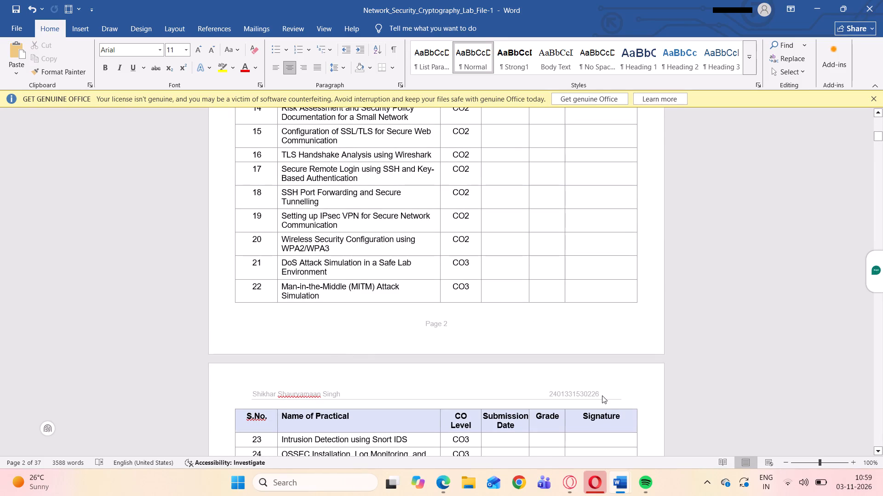
click(599, 391)
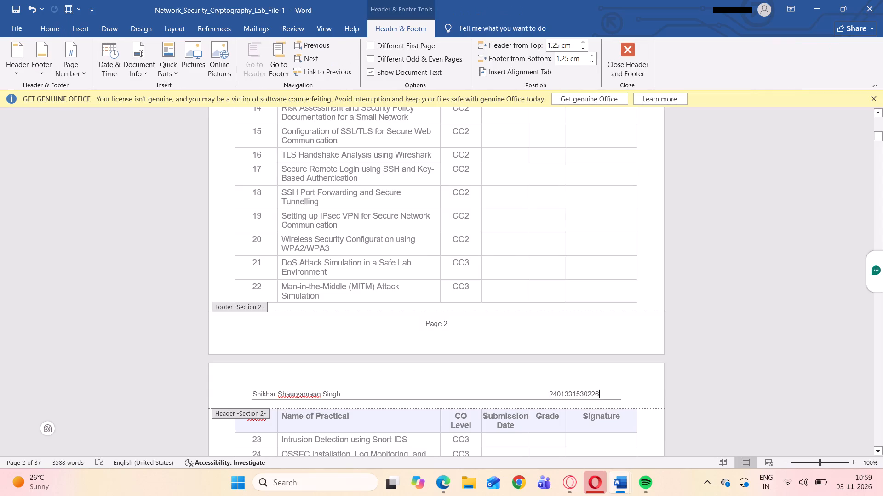
drag(599, 391, 121, 404)
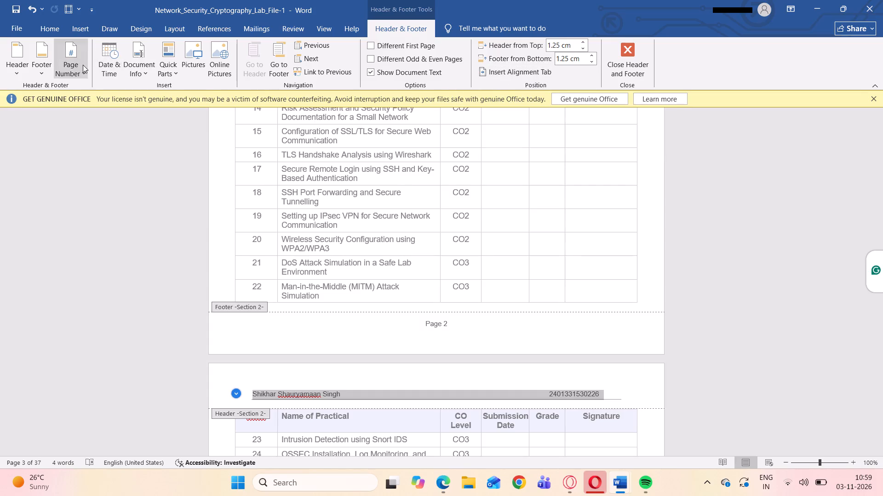
click(43, 27)
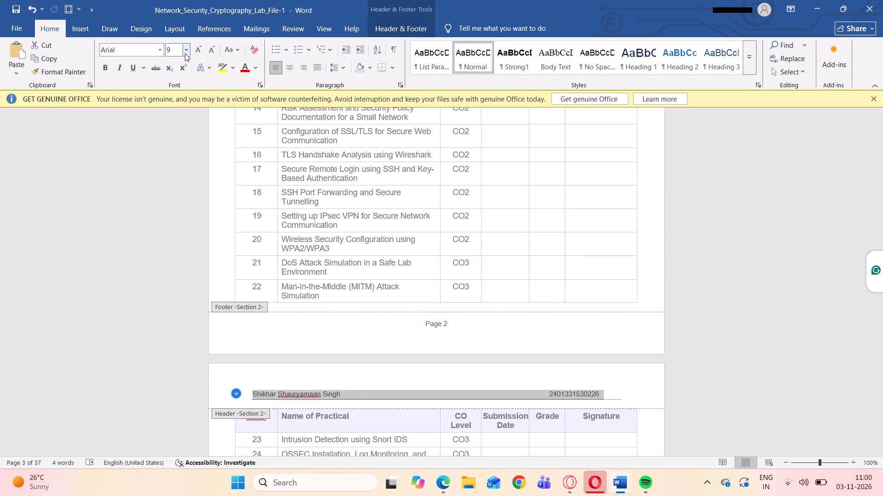
click(185, 53)
click(185, 53)
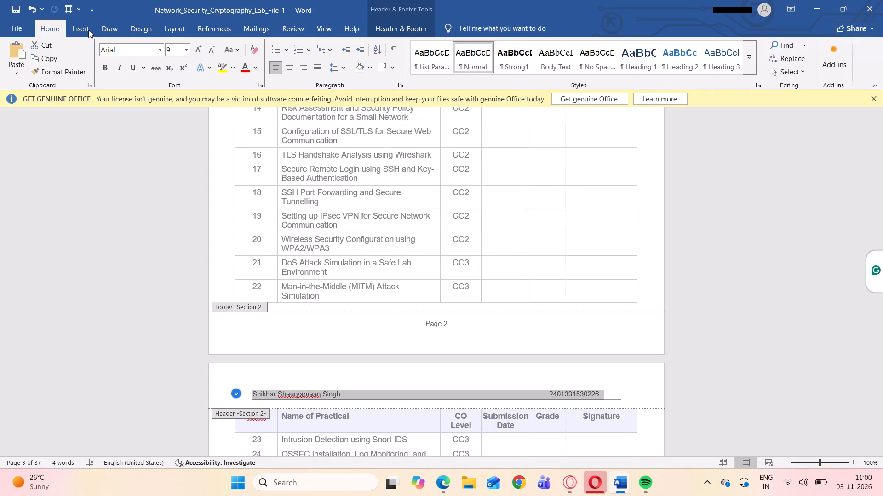
click(415, 32)
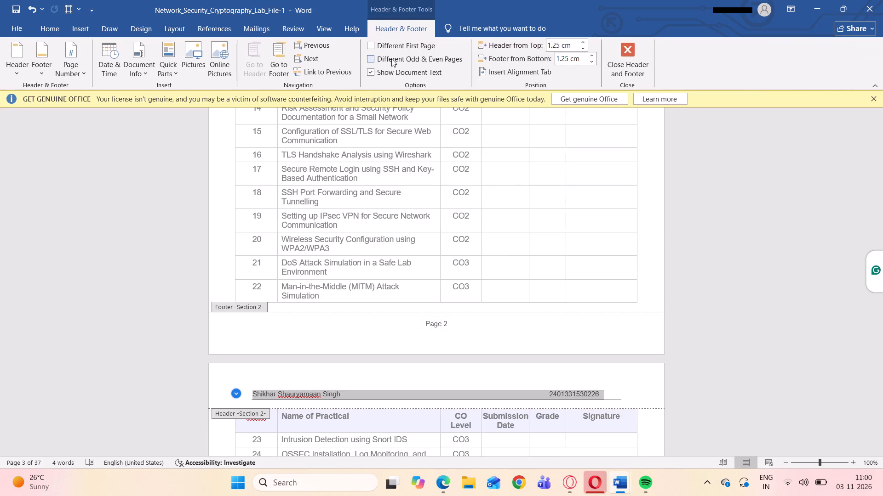
click(625, 62)
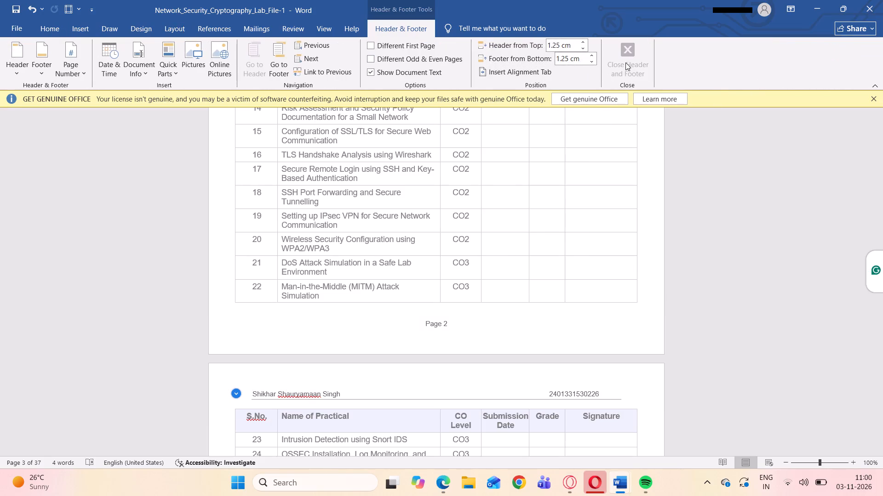
Review the index table and the header, program and output layout from Practical 1 through the start of Practical 3.
click(721, 200)
scroll(721, 200, up, 7)
scroll(721, 200, down, 17)
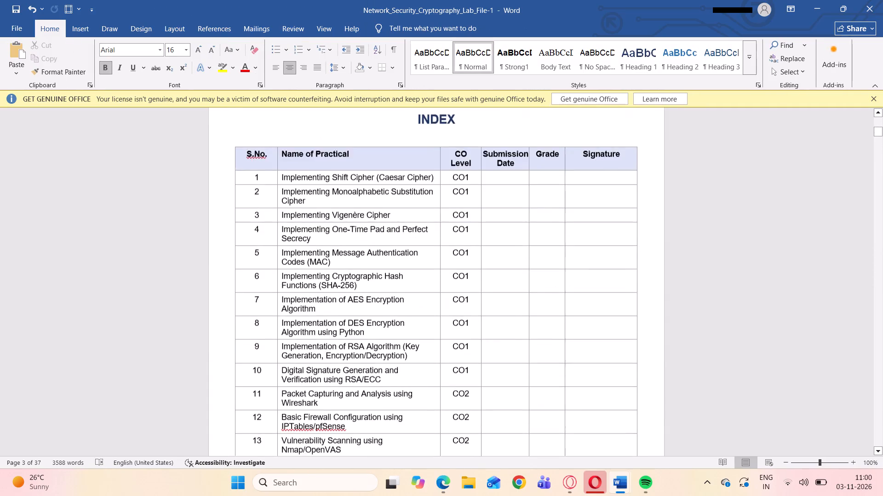
scroll(721, 200, down, 20)
scroll(721, 200, down, 20)
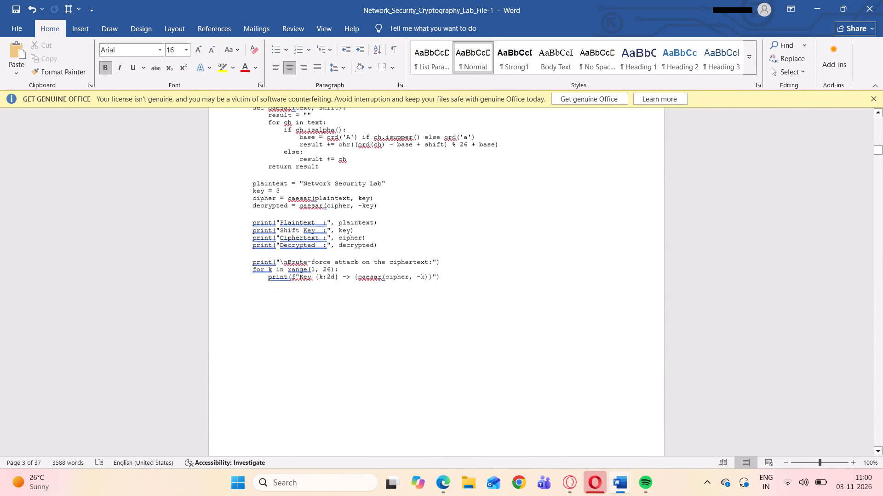
scroll(721, 200, down, 20)
scroll(721, 200, down, 15)
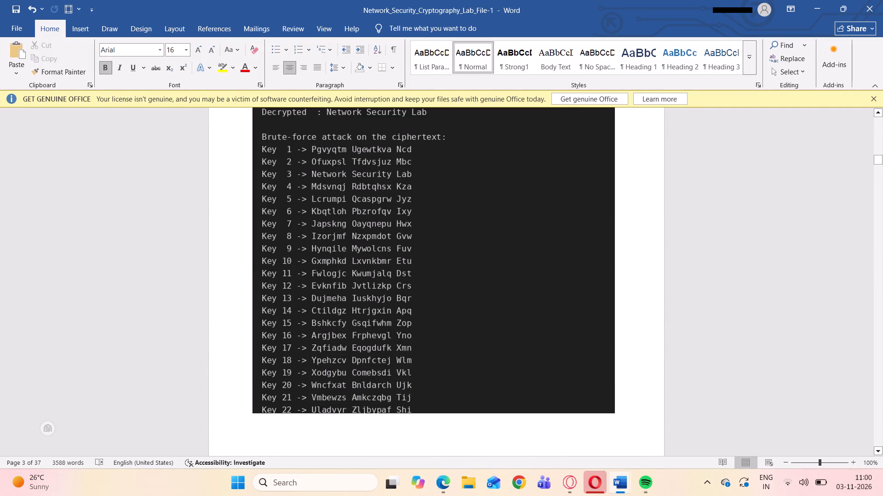
scroll(721, 200, down, 14)
scroll(721, 200, up, 7)
scroll(721, 200, down, 9)
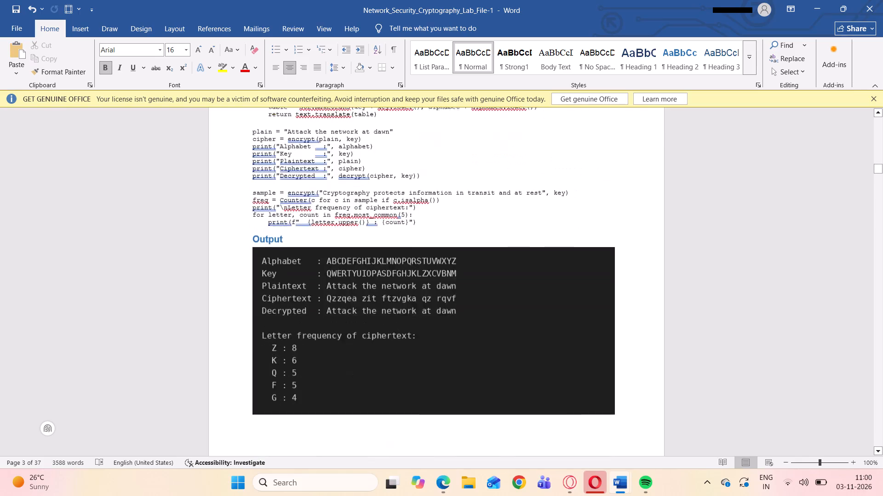
scroll(721, 200, up, 5)
scroll(721, 200, down, 4)
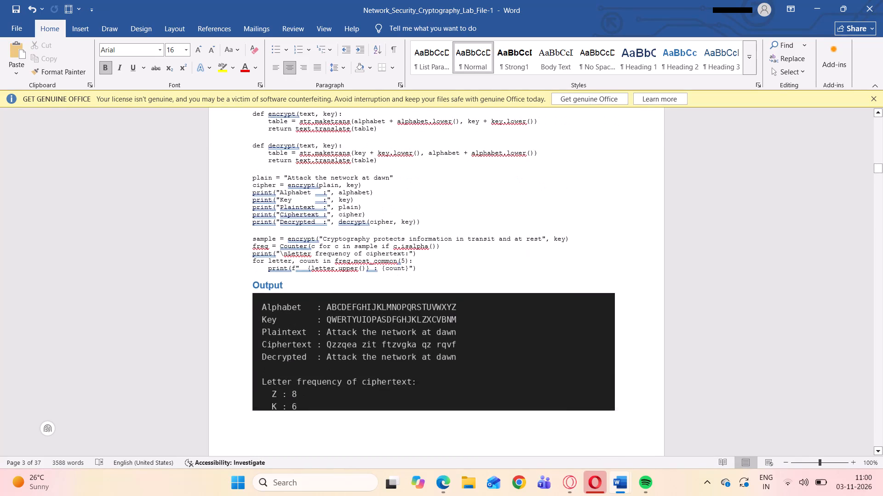
scroll(721, 200, down, 13)
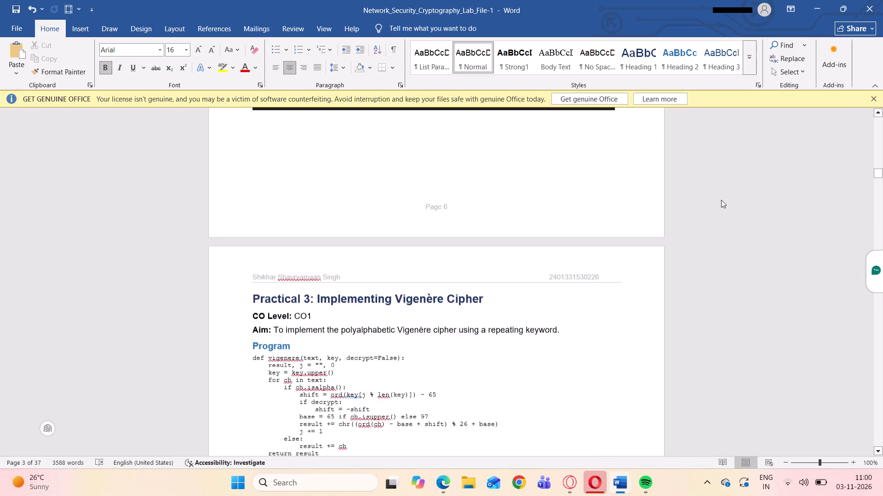
click(721, 200)
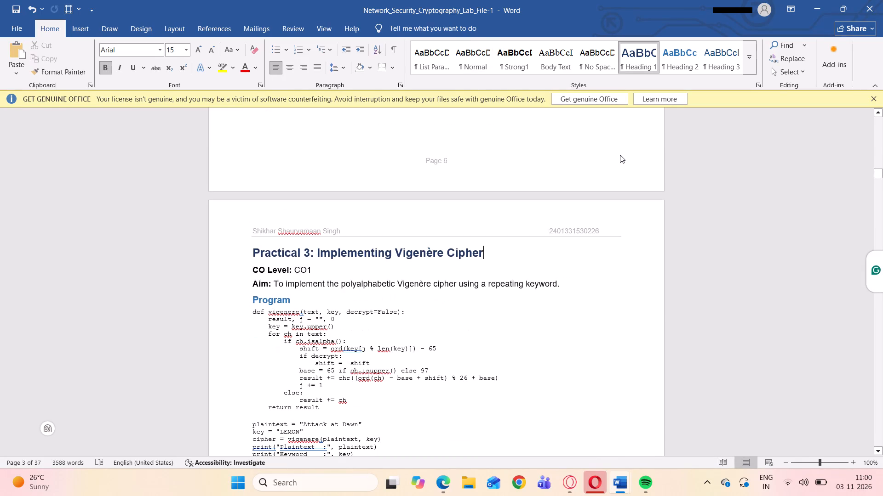
On the cover page, shift the "Submitted To:" heading ten spaces closer to the page's right border.
scroll(85, 224, up, 20)
scroll(85, 224, up, 20)
scroll(85, 224, up, 20)
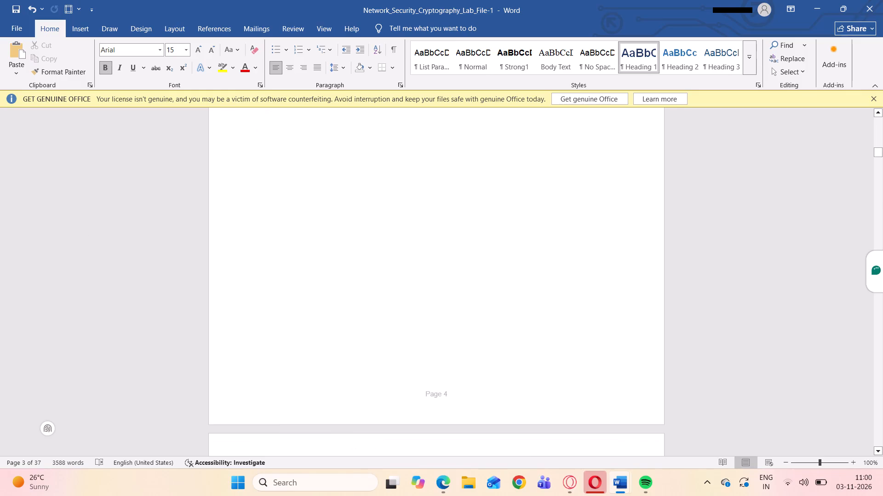
scroll(85, 224, up, 20)
scroll(85, 224, up, 20)
scroll(85, 224, up, 20)
scroll(85, 224, down, 7)
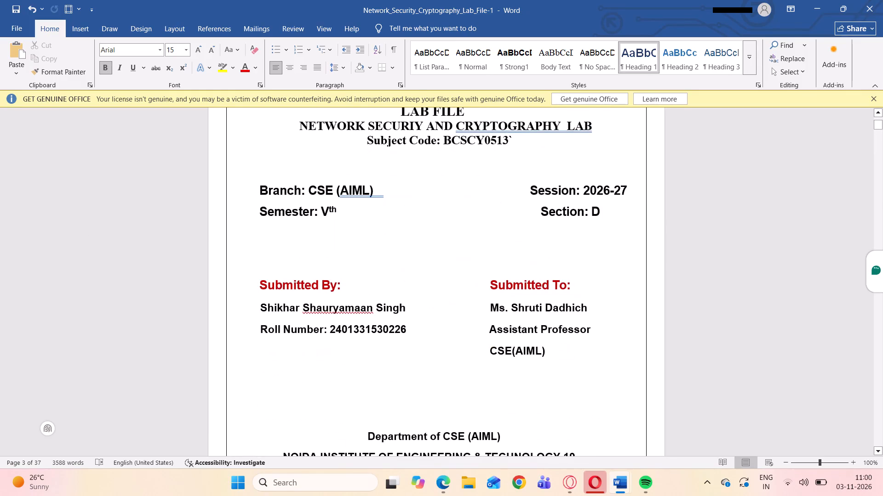
click(487, 283)
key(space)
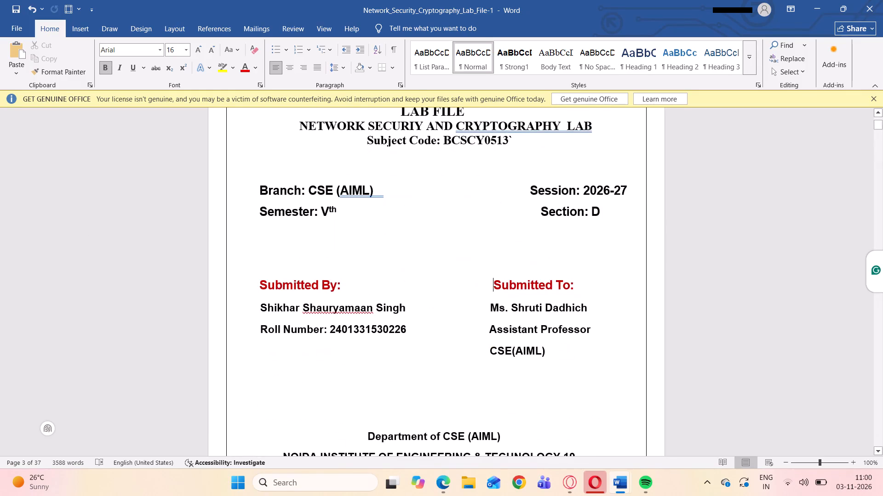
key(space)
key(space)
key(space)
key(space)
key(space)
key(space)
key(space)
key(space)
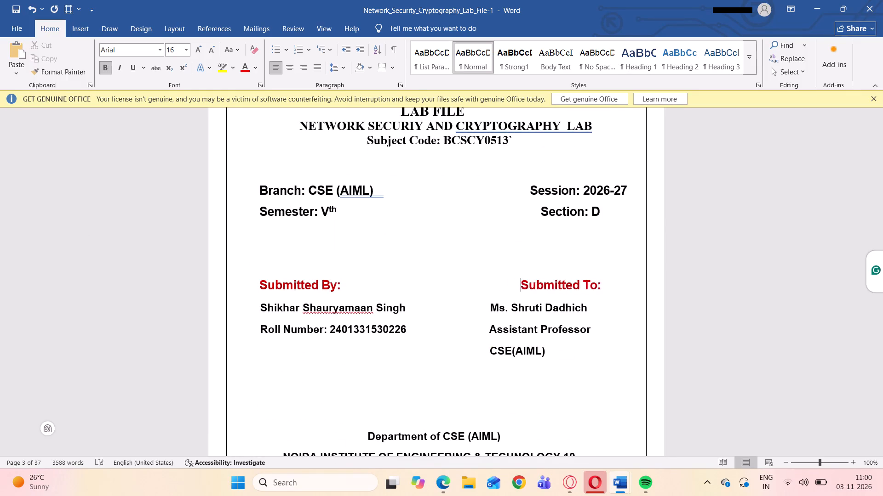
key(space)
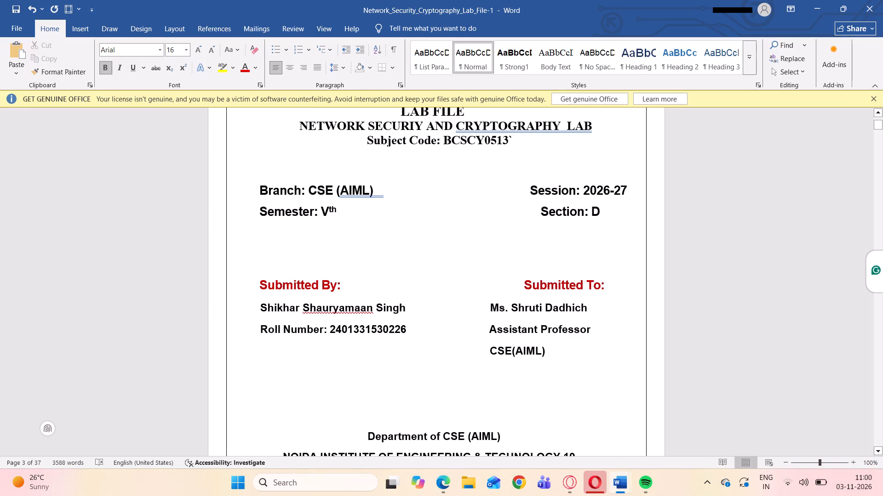
Indent the teacher's name line with spaces so it starts level with the "Submitted To:" heading above it.
click(490, 307)
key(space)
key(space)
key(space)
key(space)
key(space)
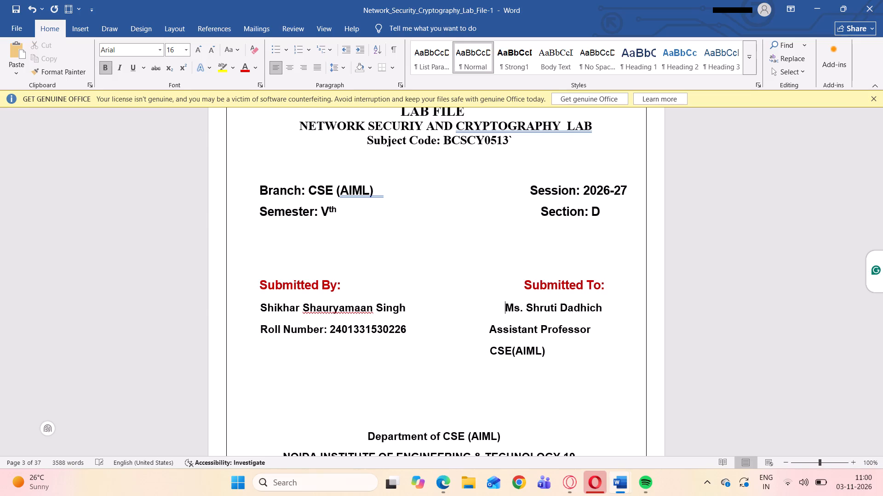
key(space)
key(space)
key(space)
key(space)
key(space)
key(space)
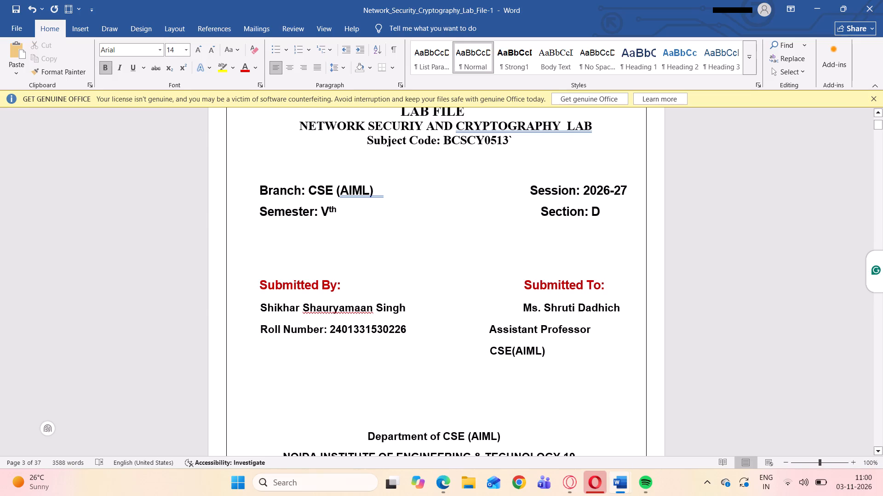
Indent the "Assistant Professor" line with spaces so it starts directly under the teacher's name.
click(487, 331)
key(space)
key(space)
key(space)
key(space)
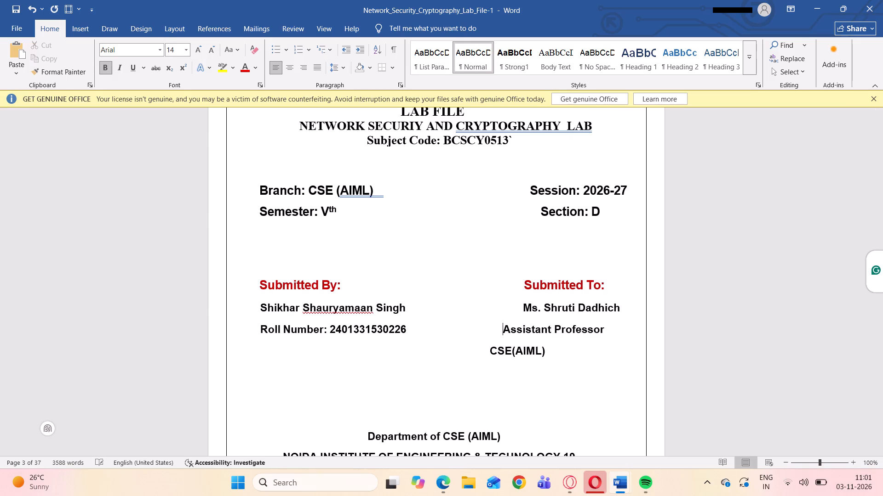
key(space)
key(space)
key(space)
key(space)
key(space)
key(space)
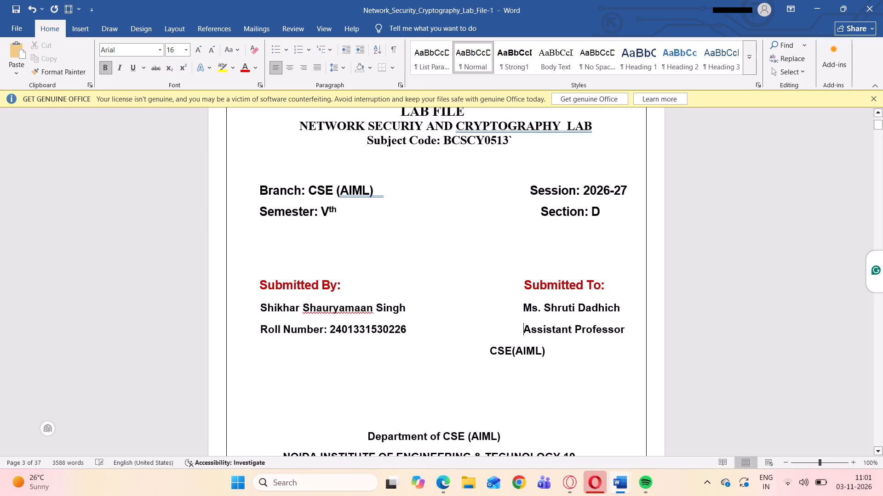
Indent the "CSE(AIML)" line under "Assistant Professor" with spaces so it lines up with the teacher details above.
click(492, 351)
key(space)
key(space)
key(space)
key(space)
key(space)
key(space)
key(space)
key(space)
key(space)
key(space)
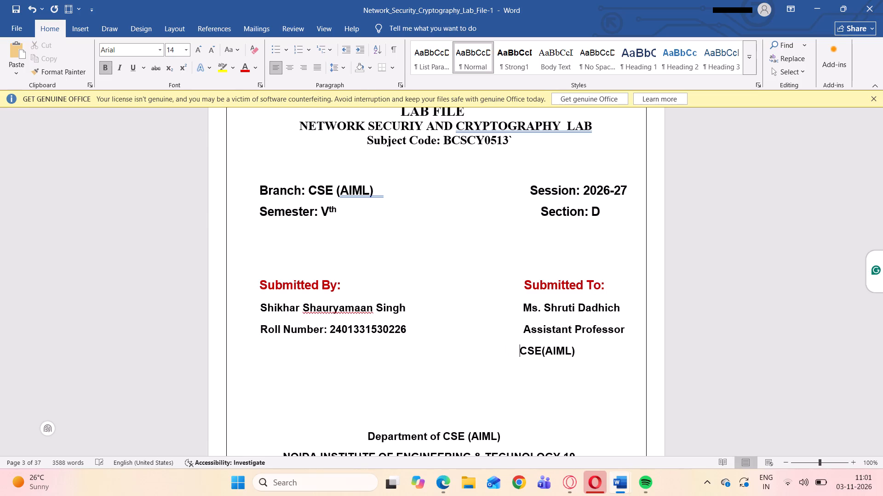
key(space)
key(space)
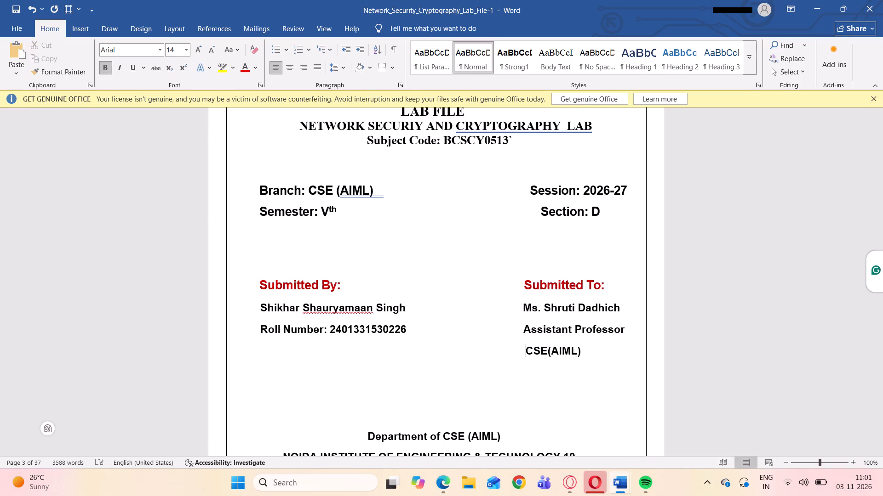
key(BackSpace)
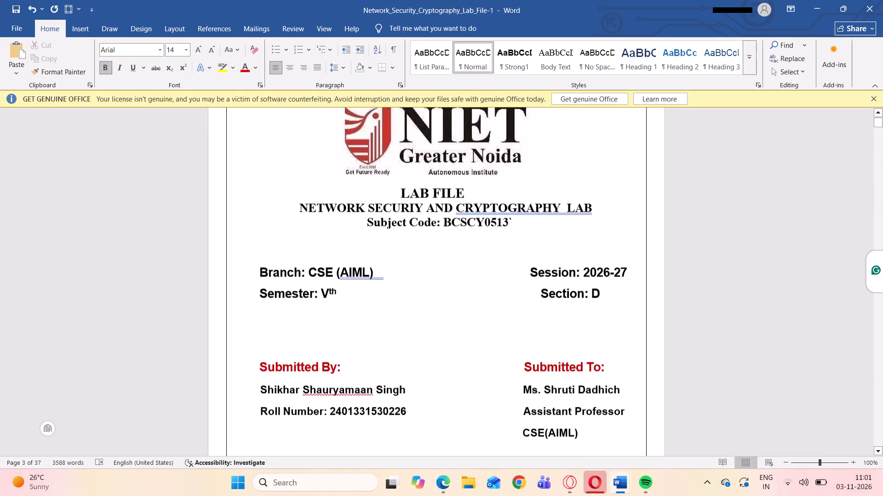
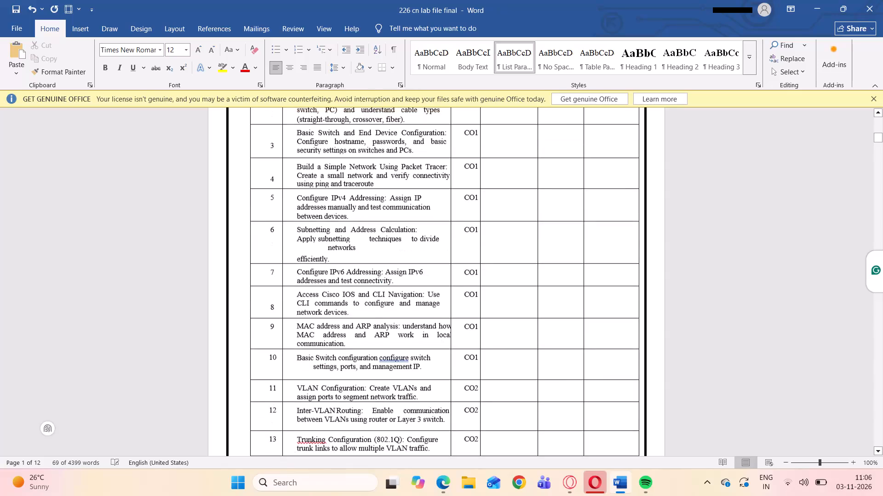
Return to the cover page and review its lab title, subject code, branch and session details.
scroll(551, 385, up, 7)
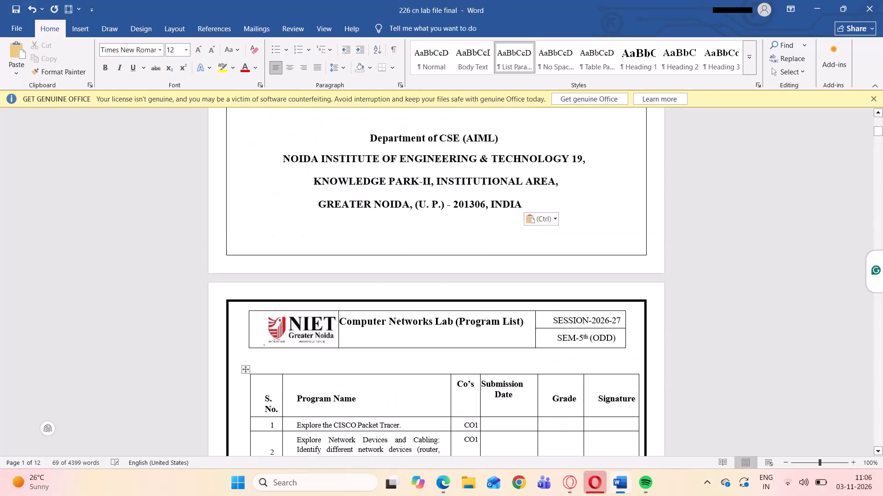
scroll(551, 385, up, 5)
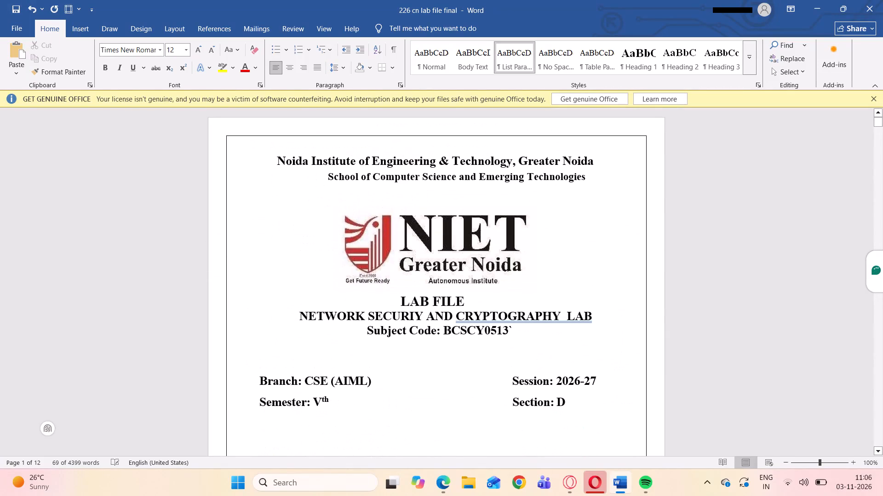
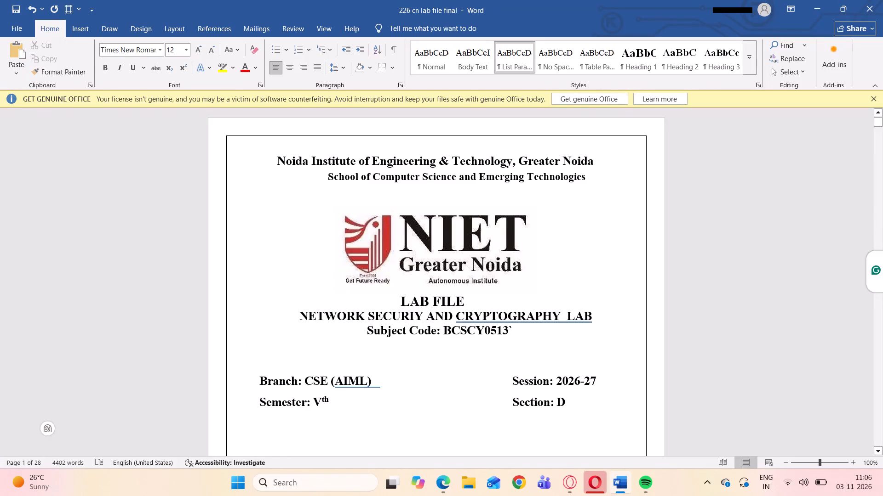
Change the subject code on the cover page to BCSE0502A.
click(524, 332)
key(BackSpace)
key(BackSpace)
key(BackSpace)
key(BackSpace)
key(BackSpace)
key(BackSpace)
key(BackSpace)
key(BackSpace)
key(BackSpace)
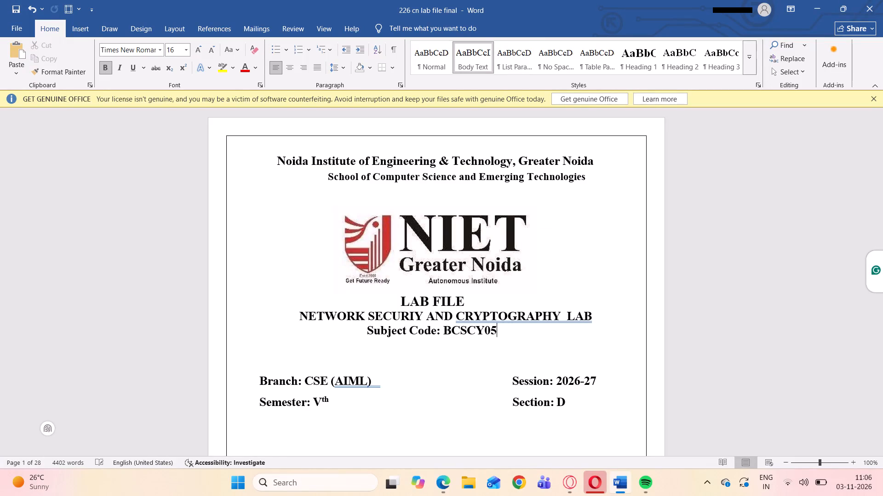
key(BackSpace)
key(BackSpace)
key(BackSpace)
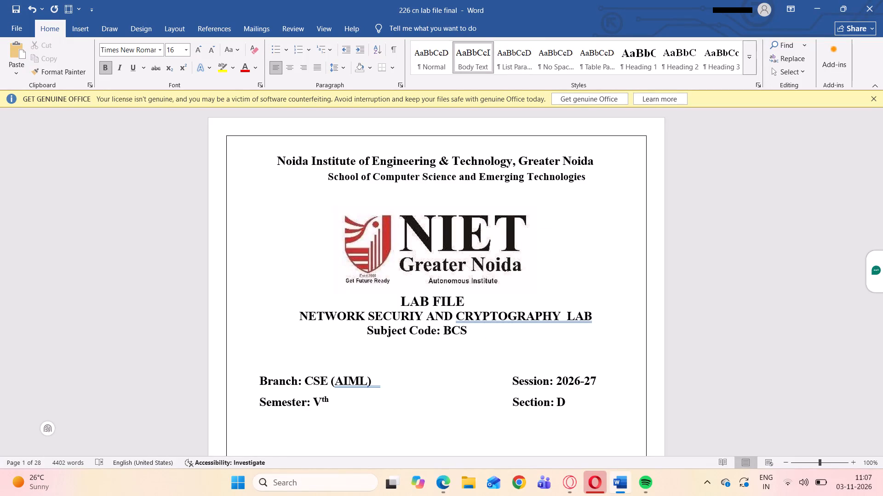
text(E0502A)
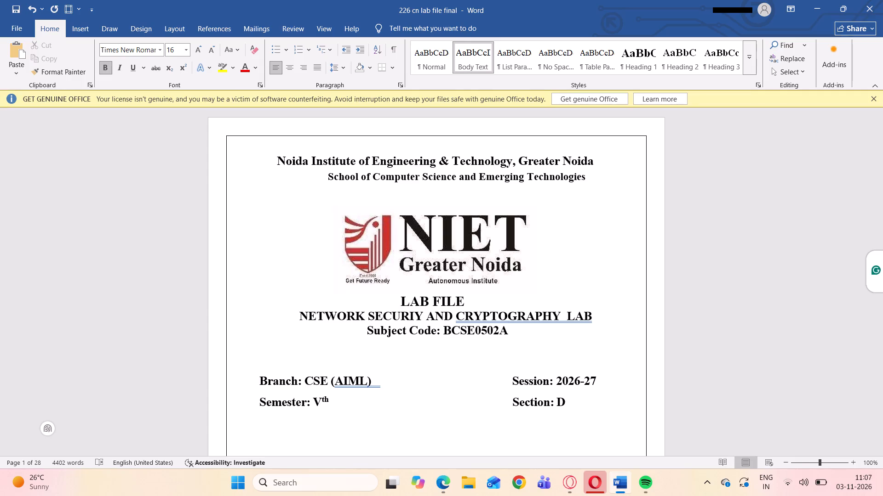
Indent the CSE(AIML) line in the cover's Submitted To block so it aligns beneath Assistant Professor.
scroll(524, 332, down, 5)
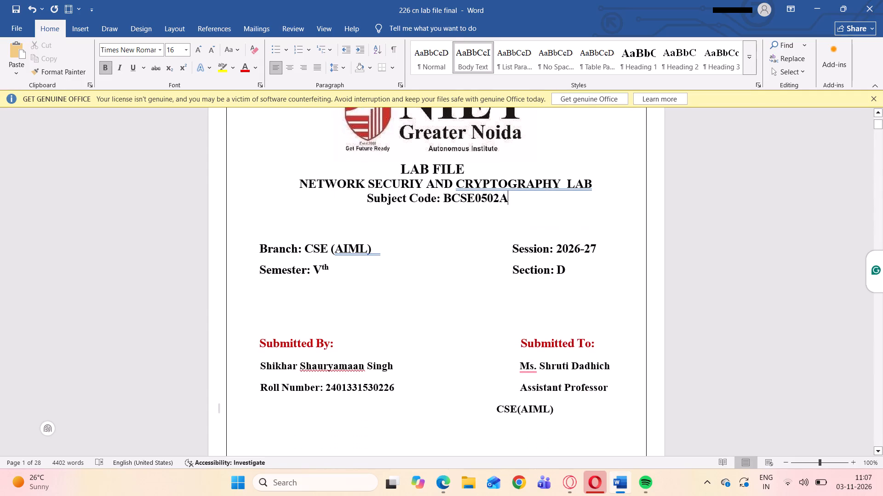
click(494, 411)
key(space)
key(space)
key(space)
key(space)
key(space)
key(space)
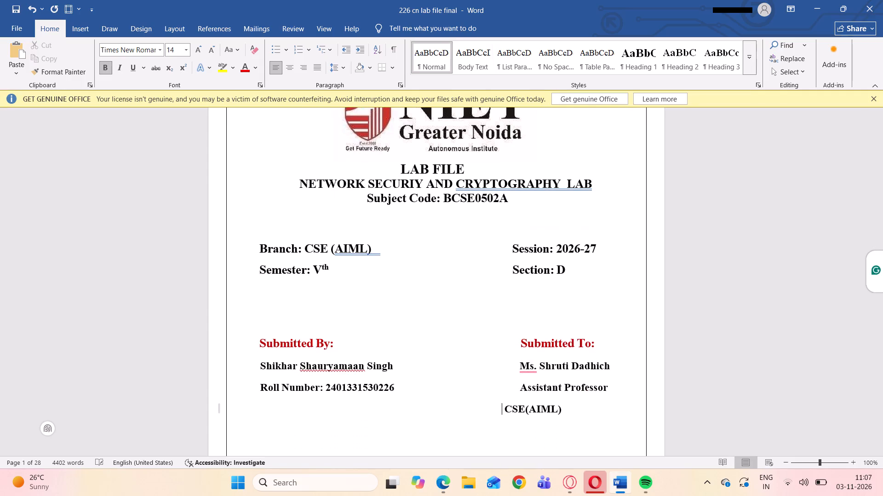
Shift the CSE(AIML) line in the cover's Submitted To block until its start lines up exactly with Assistant Professor.
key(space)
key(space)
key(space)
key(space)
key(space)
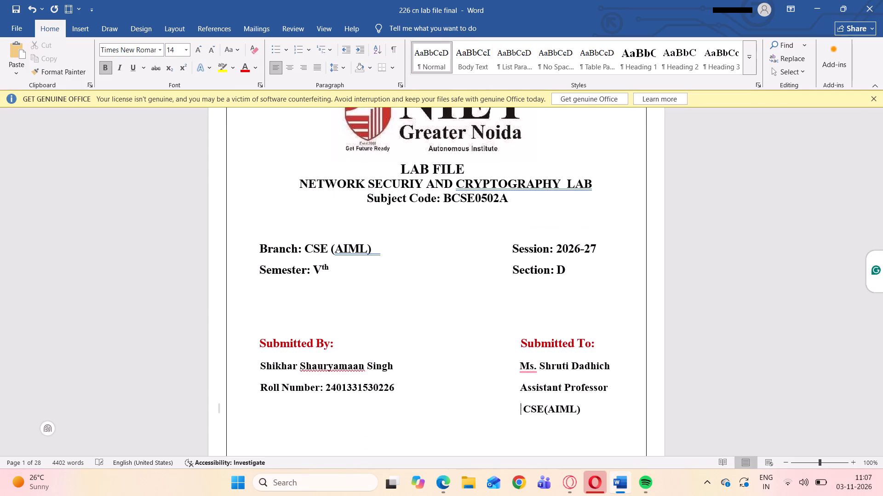
key(BackSpace)
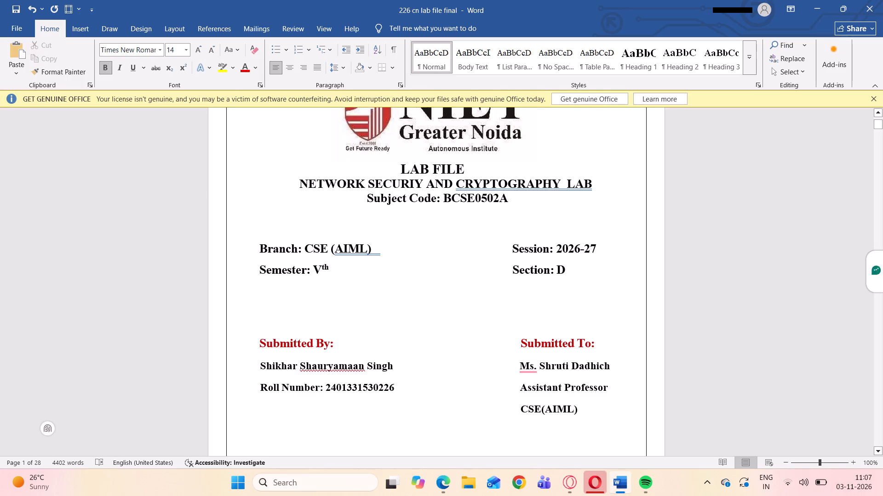
Replace the teacher's name after the title in the cover's Submitted To block with the new teacher's name.
drag(614, 364, 550, 366)
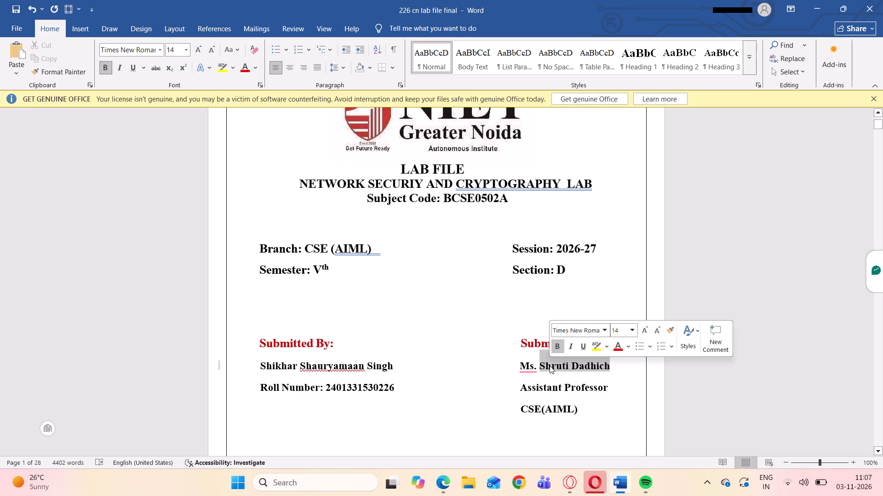
key(BackSpace)
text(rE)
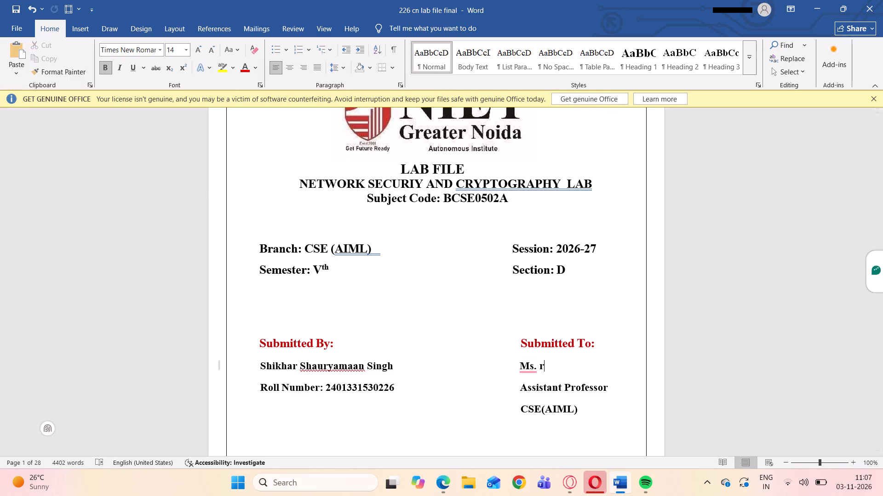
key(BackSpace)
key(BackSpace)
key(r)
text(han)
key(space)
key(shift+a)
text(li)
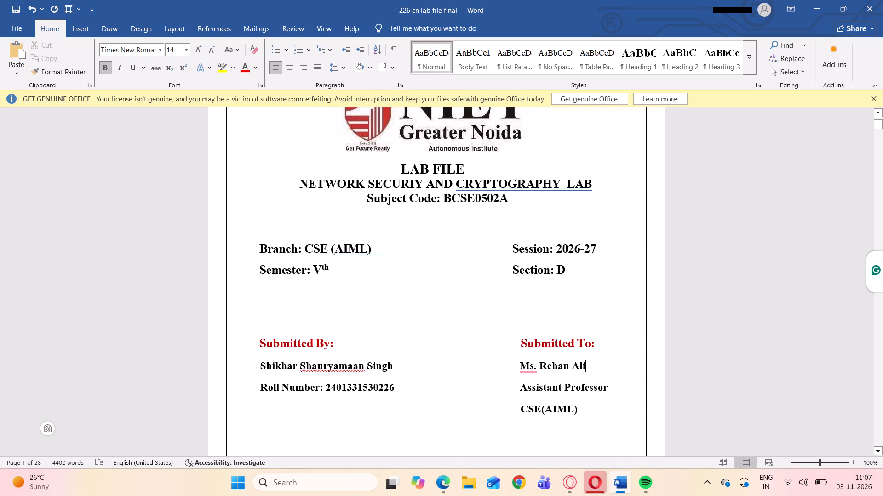
Replace the lab title beneath LAB FILE on the cover with COMPUTER NETWORKS LAB.
click(589, 183)
key(equal)
key(BackSpace)
key(BackSpace)
key(BackSpace)
key(BackSpace)
key(BackSpace)
key(BackSpace)
key(BackSpace)
key(BackSpace)
key(BackSpace)
key(BackSpace)
key(BackSpace)
key(BackSpace)
key(BackSpace)
key(BackSpace)
key(BackSpace)
key(BackSpace)
key(BackSpace)
key(BackSpace)
key(BackSpace)
key(BackSpace)
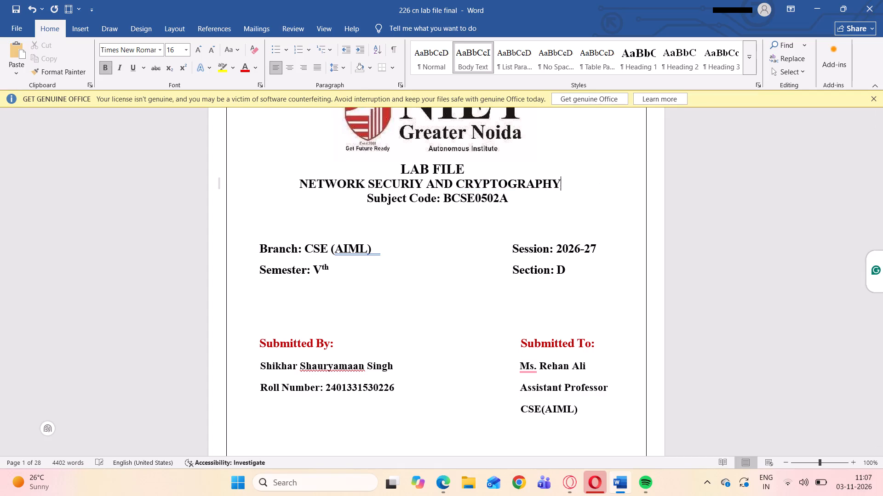
key(BackSpace)
key(BackSpace)
key(BackSpace)
key(BackSpace)
key(BackSpace)
key(BackSpace)
key(BackSpace)
key(BackSpace)
key(BackSpace)
key(BackSpace)
key(BackSpace)
key(BackSpace)
key(BackSpace)
key(BackSpace)
key(BackSpace)
key(BackSpace)
key(BackSpace)
key(BackSpace)
key(BackSpace)
key(BackSpace)
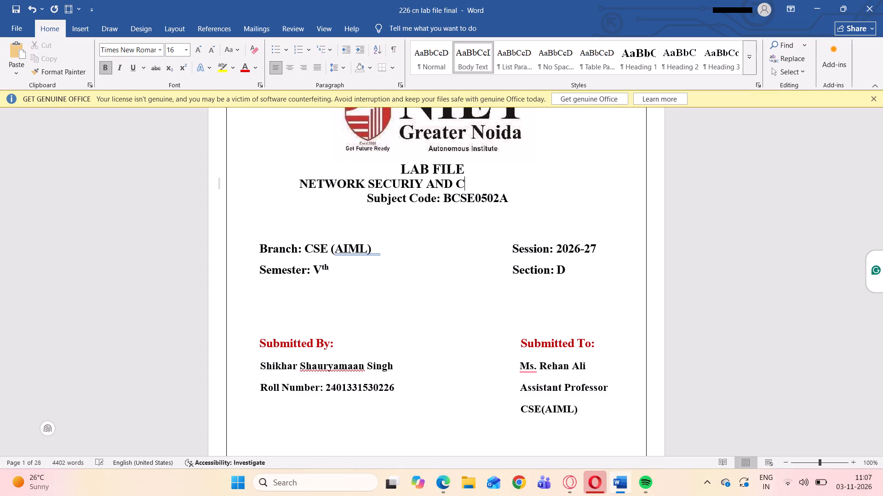
key(BackSpace)
key(BackSpace)
key(BackSpace)
key(BackSpace)
key(BackSpace)
key(BackSpace)
key(BackSpace)
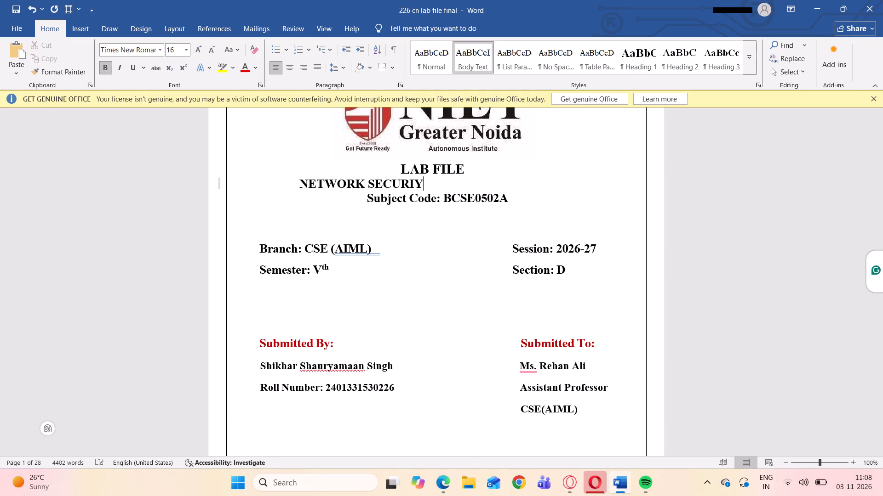
key(BackSpace)
key(BackSpace)
key(BackSpace)
key(BackSpace)
key(BackSpace)
key(BackSpace)
key(BackSpace)
key(BackSpace)
key(BackSpace)
key(BackSpace)
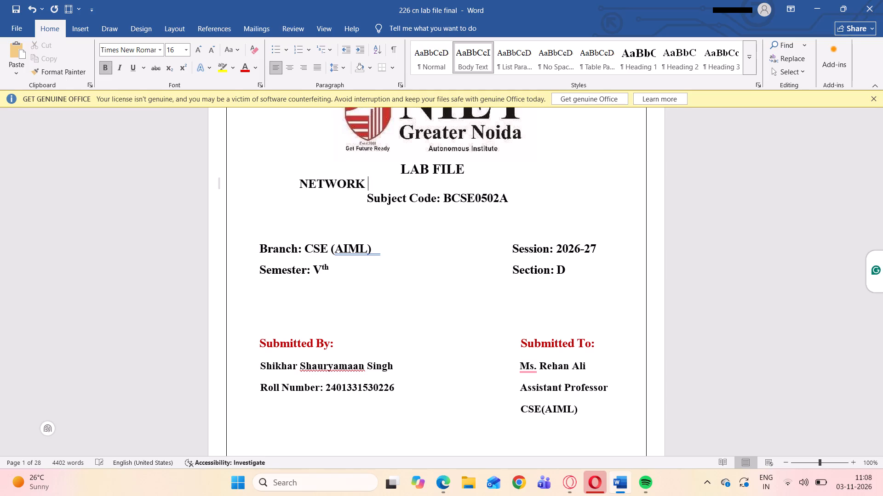
key(BackSpace)
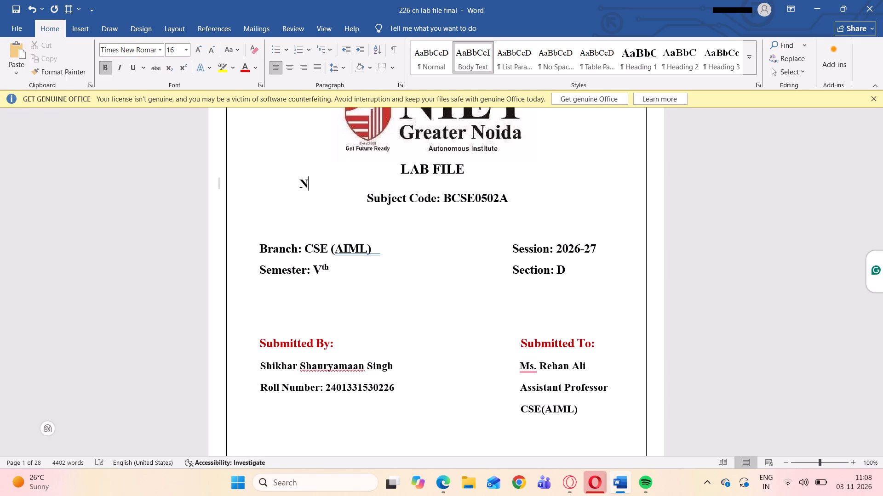
key(BackSpace)
text(aco)
key(BackSpace)
key(BackSpace)
key(BackSpace)
key(c)
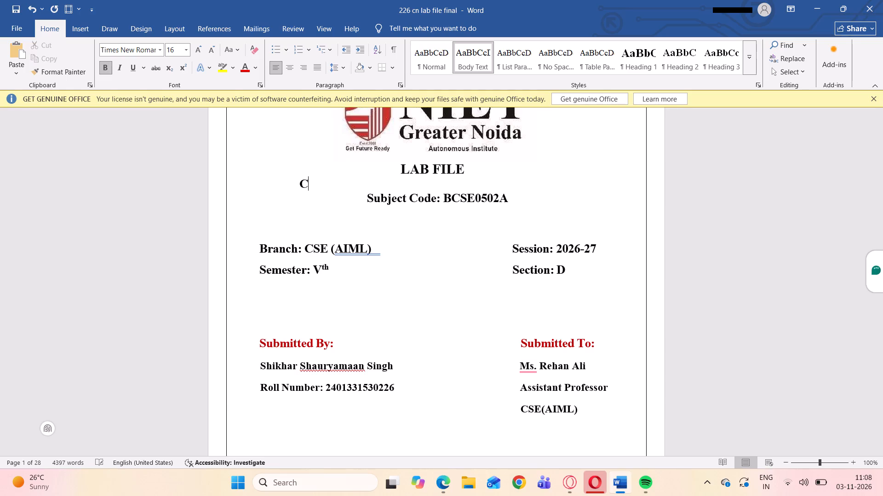
text(OMPUTER NETWORKS)
key(space)
text(LAB)
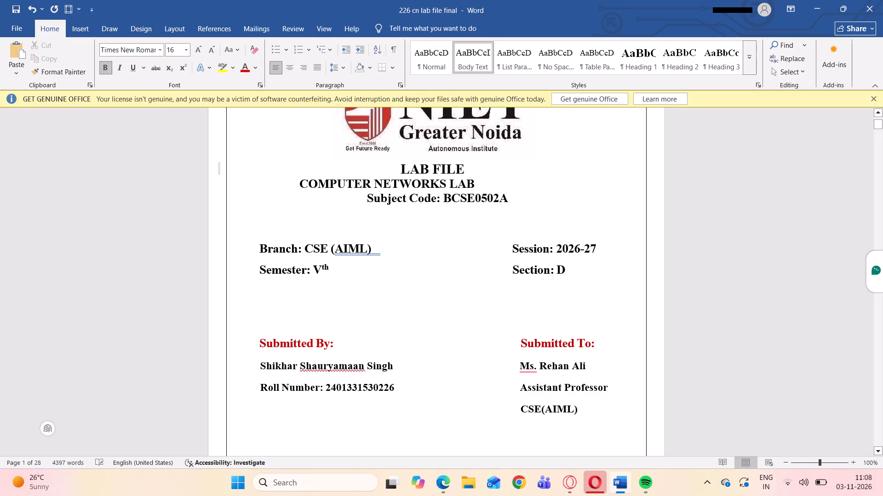
Shift the COMPUTER NETWORKS LAB title with leading spaces until it is centred between LAB FILE and the subject code.
click(300, 182)
key(space)
key(space)
key(space)
key(space)
key(space)
key(space)
key(space)
key(space)
key(space)
key(space)
key(space)
key(space)
key(space)
key(space)
key(space)
key(space)
key(space)
key(space)
key(space)
key(space)
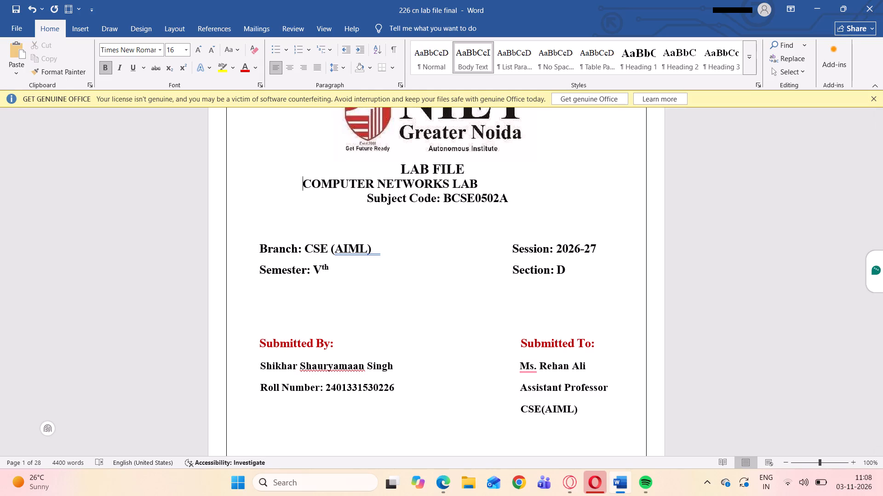
key(space)
key(space)
key(space)
key(space)
key(space)
key(space)
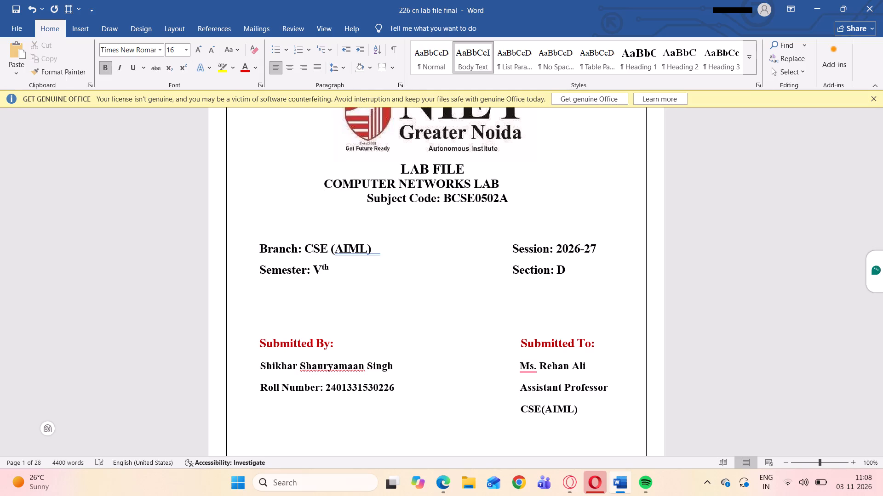
key(space)
key(space)
key(space)
key(space)
key(space)
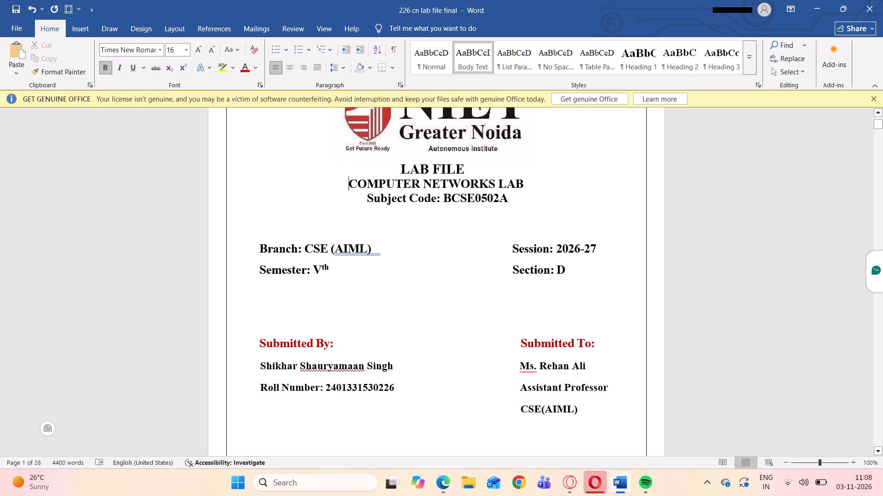
Look over the cover and program list, and save the document in Downloads as 226 cn lab file final.
scroll(413, 261, up, 9)
scroll(413, 261, down, 19)
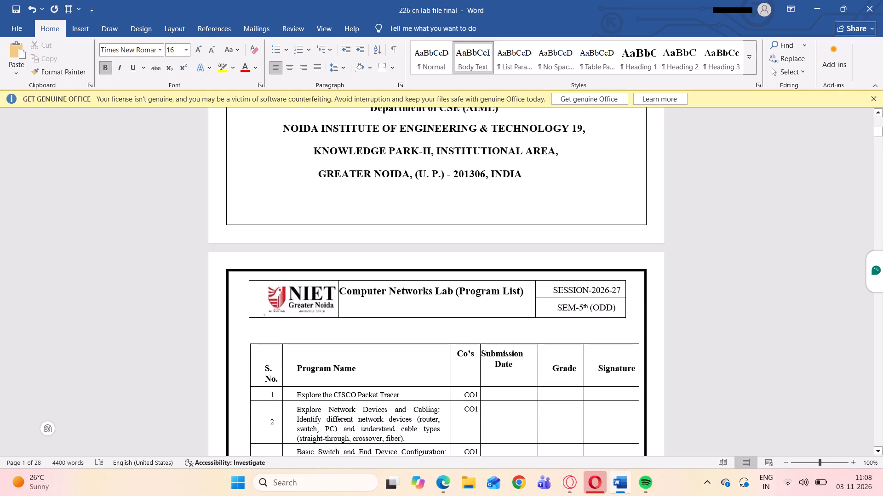
scroll(413, 261, down, 11)
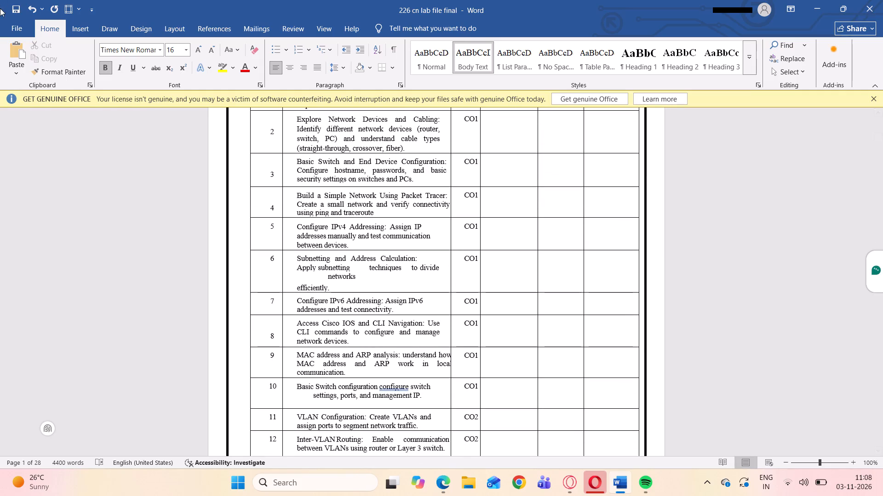
click(8, 29)
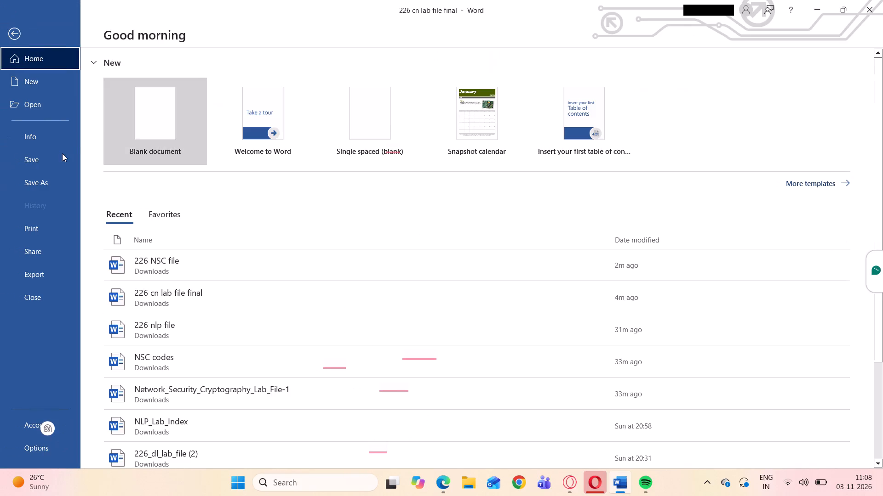
click(52, 179)
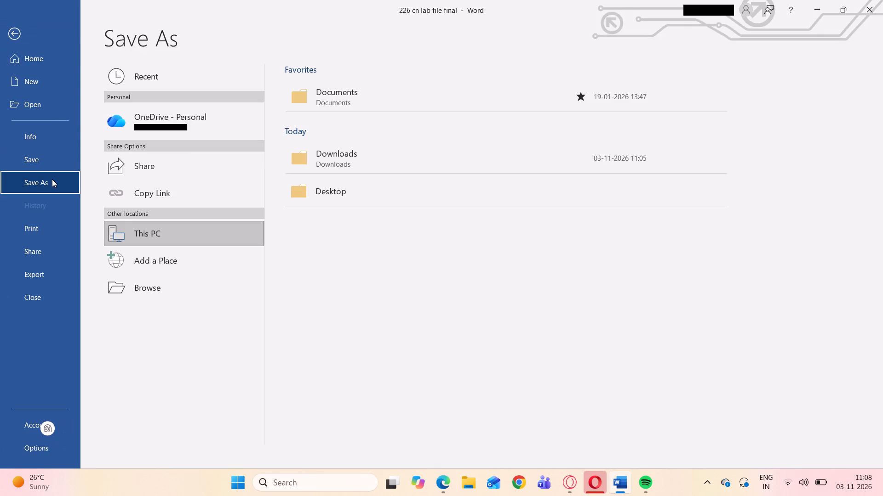
click(319, 156)
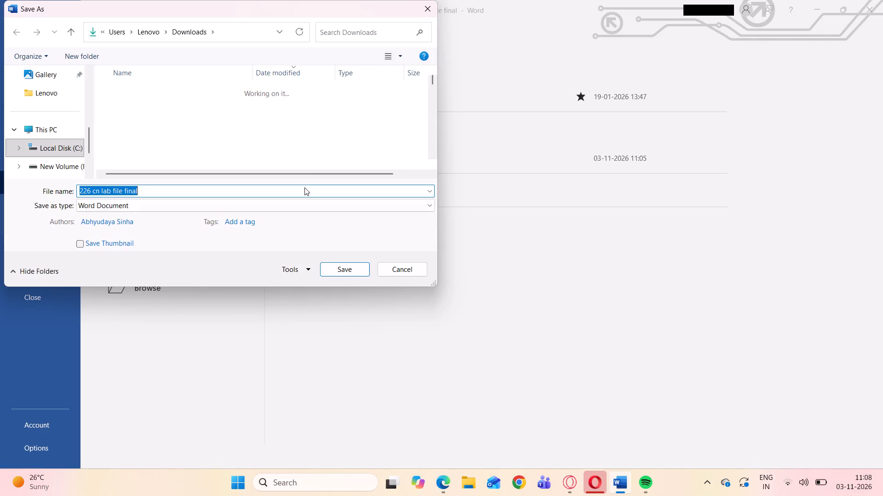
click(304, 189)
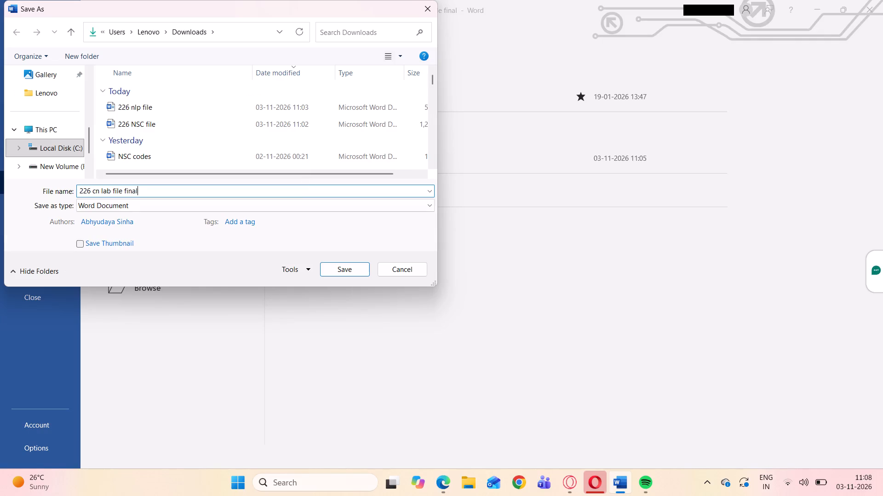
click(341, 268)
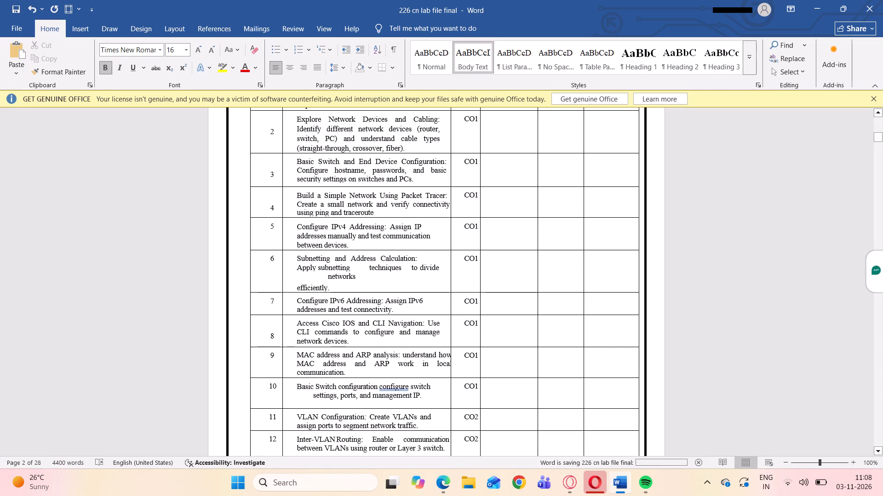
Export the document to the Documents folder as a PDF named 226 cn lab file final.
click(15, 28)
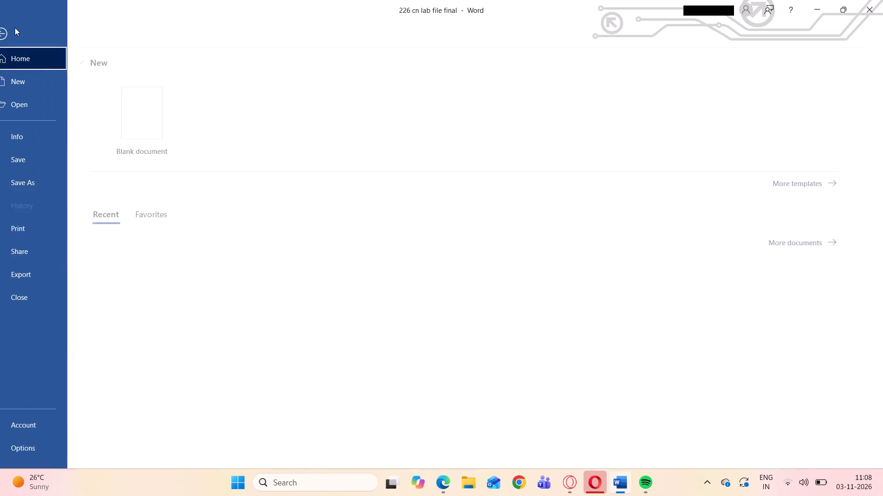
click(34, 181)
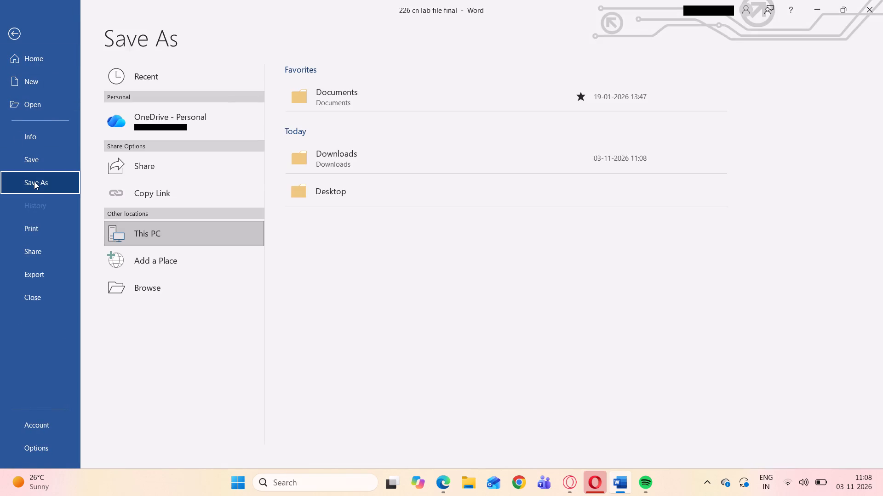
click(336, 101)
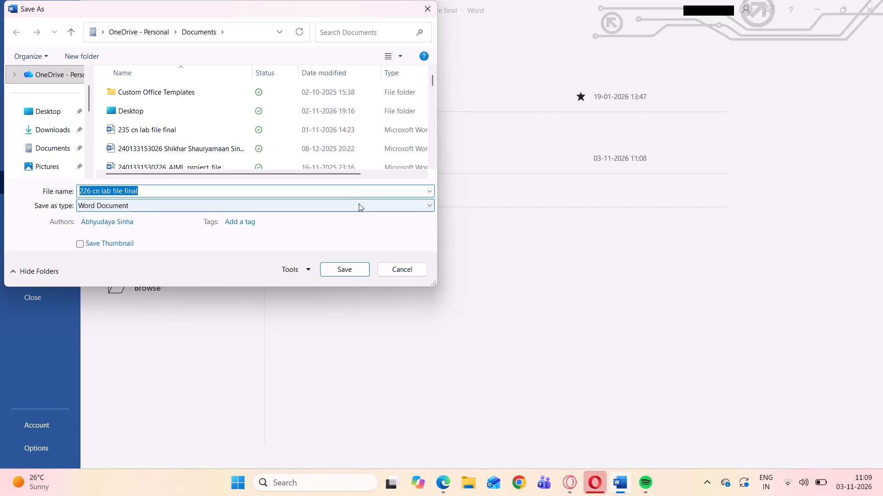
click(359, 203)
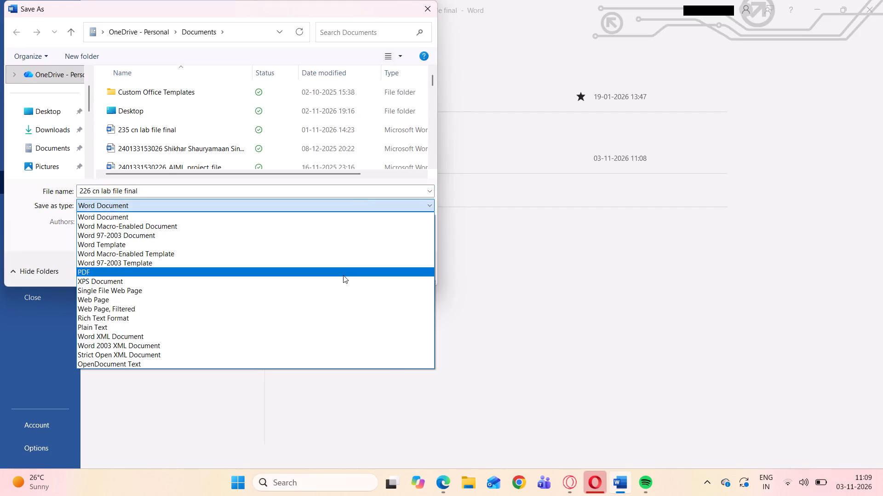
click(343, 275)
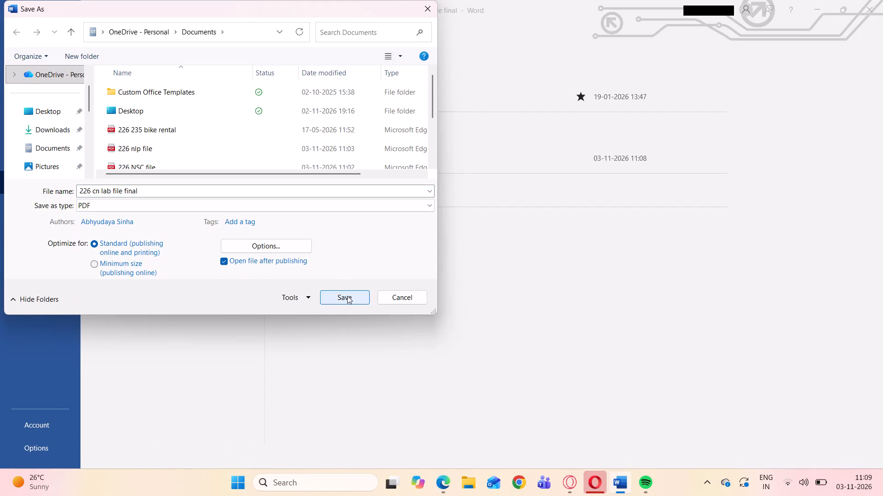
click(347, 296)
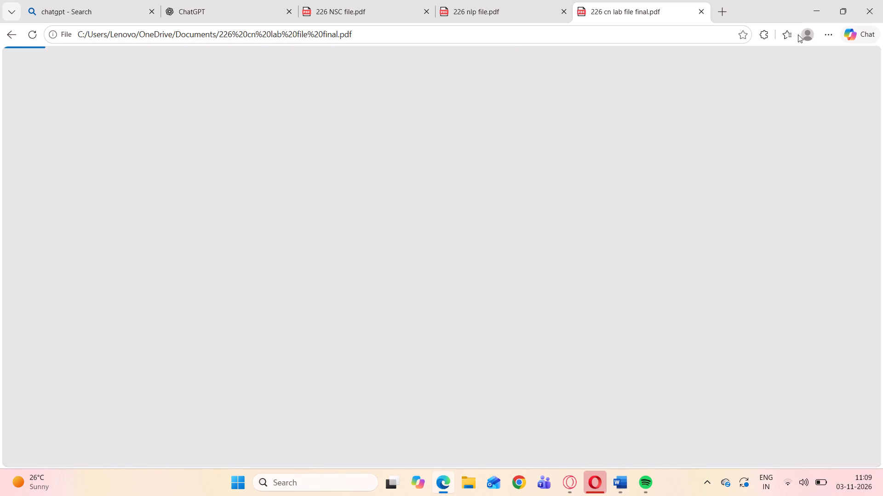
Check the exported PDF's cover and program list, and compare them with the 226 nlp file PDF.
scroll(781, 170, down, 2)
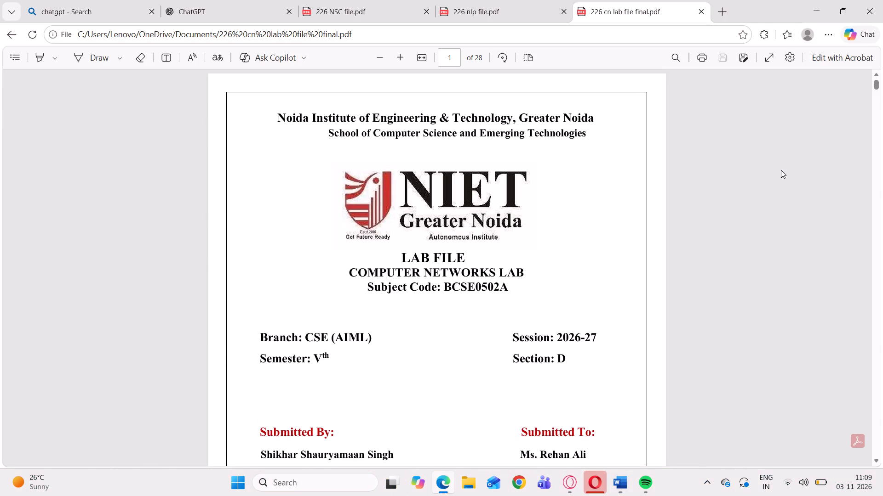
scroll(781, 170, down, 9)
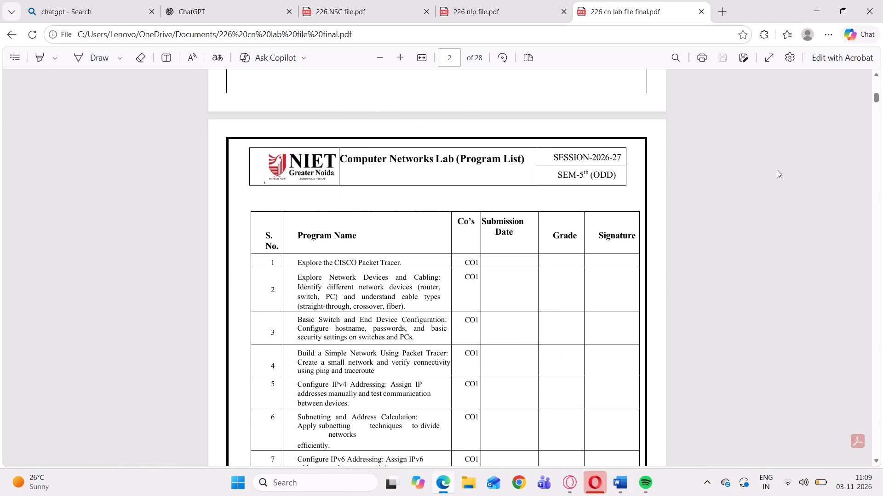
click(536, 0)
scroll(510, 217, up, 3)
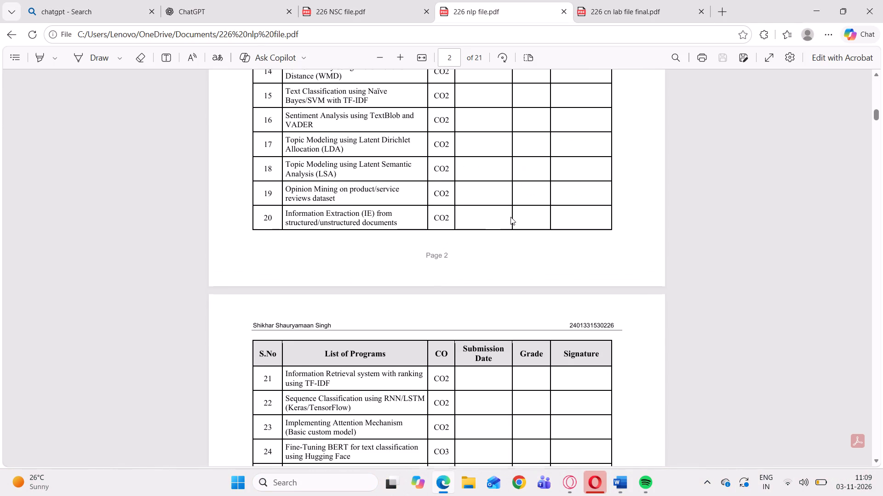
scroll(510, 217, up, 15)
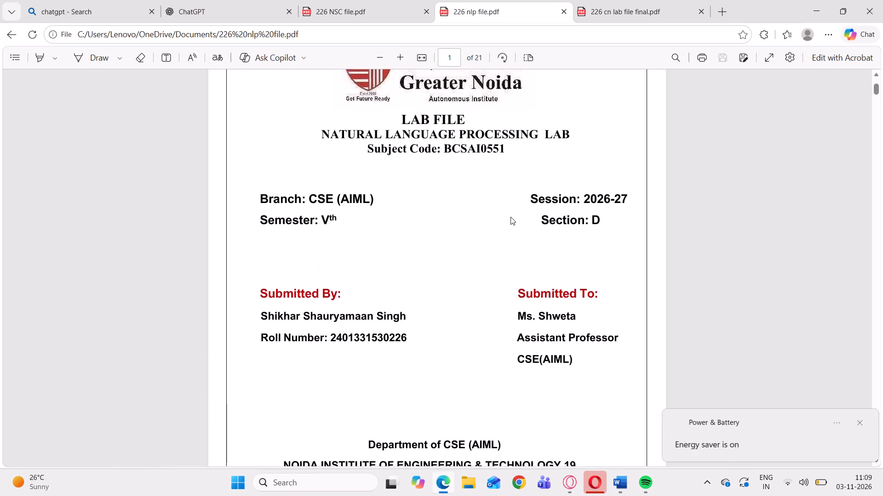
Check the cover details and the practical index of the 226 NSC file PDF.
click(378, 0)
scroll(458, 394, down, 1)
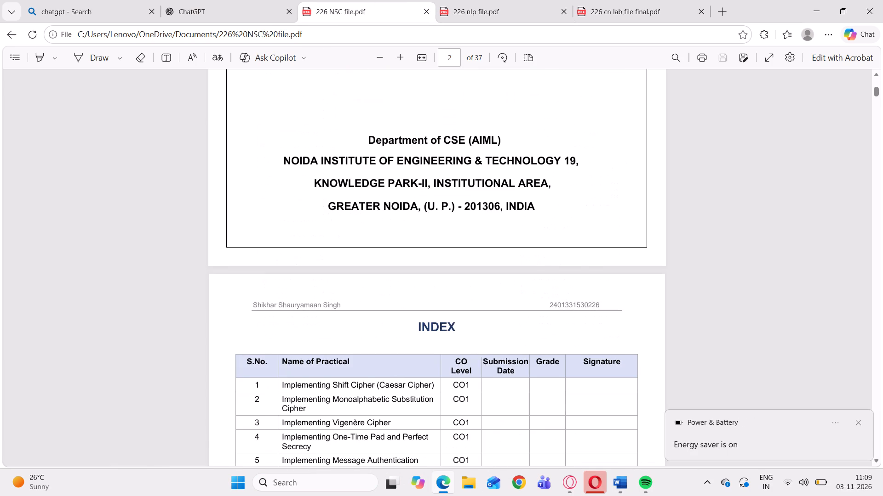
scroll(458, 394, down, 1)
scroll(458, 394, up, 8)
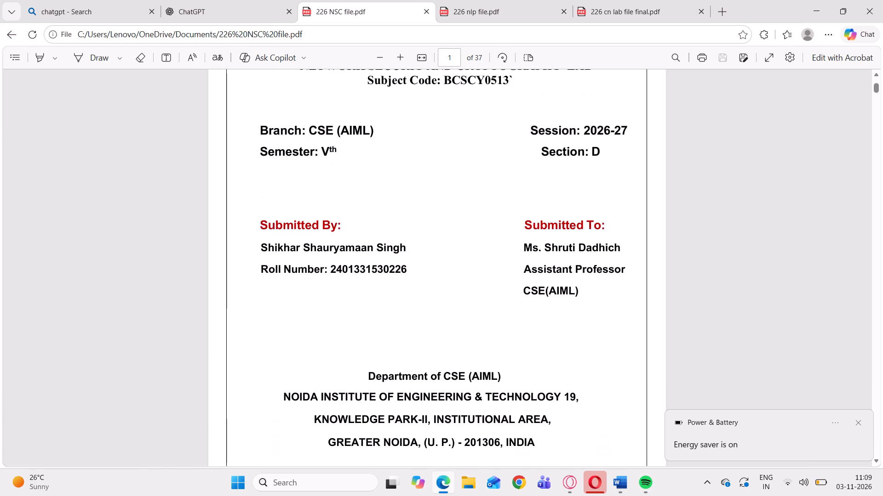
scroll(458, 394, up, 1)
scroll(458, 394, down, 4)
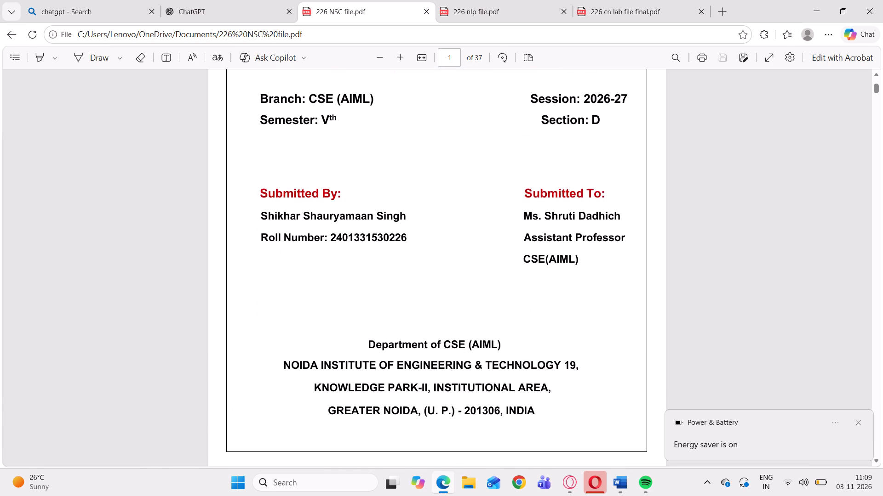
scroll(458, 394, down, 7)
scroll(458, 394, up, 1)
scroll(458, 394, down, 3)
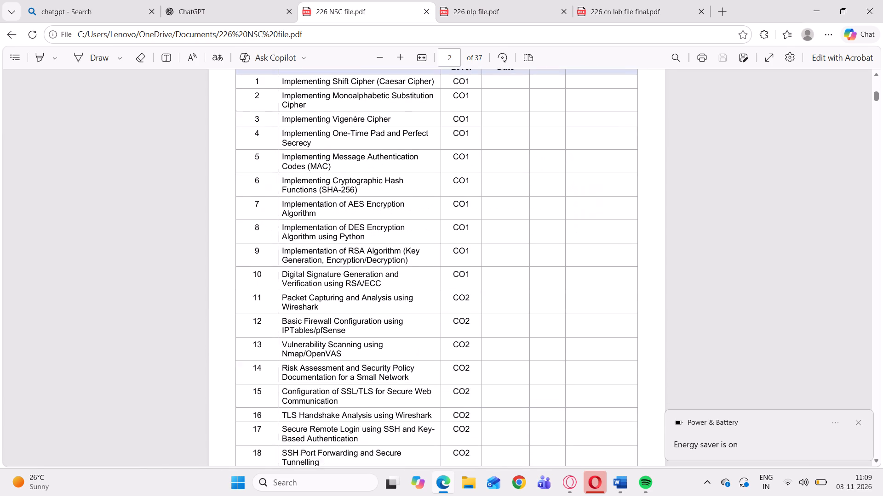
scroll(458, 394, down, 5)
Review the program list and first experiment pages of the 226 cn lab file final PDF.
click(605, 0)
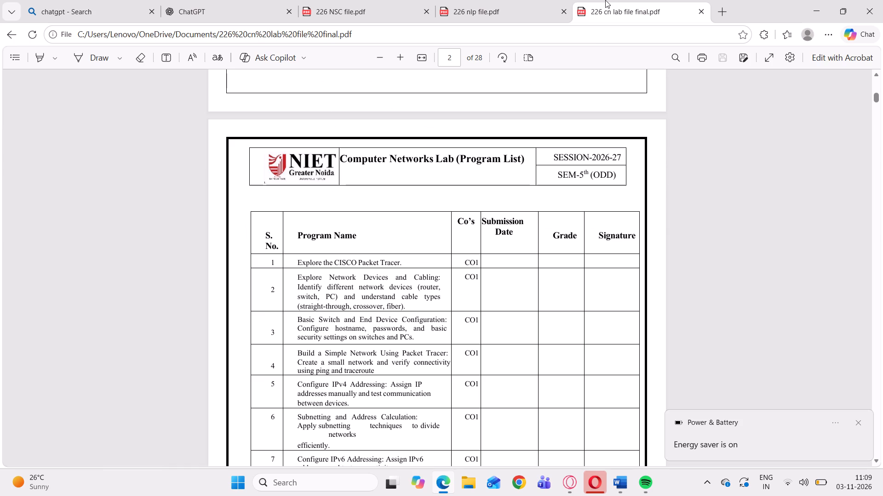
scroll(468, 284, down, 9)
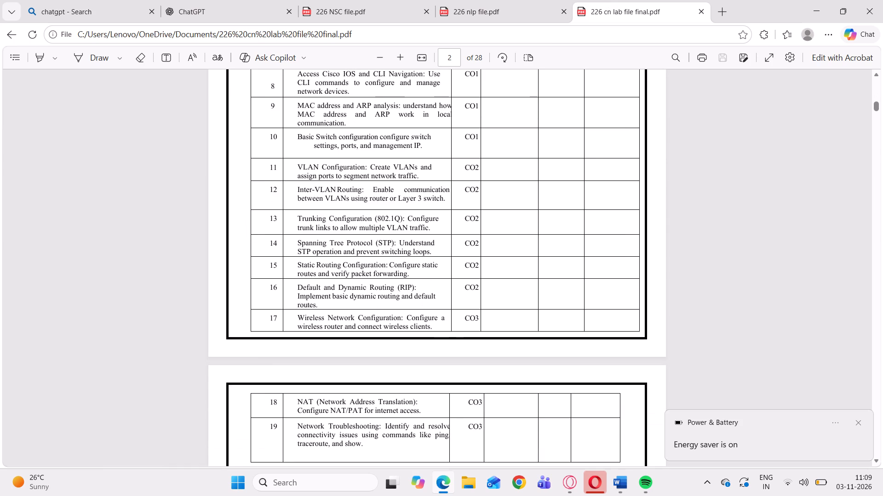
scroll(468, 284, down, 19)
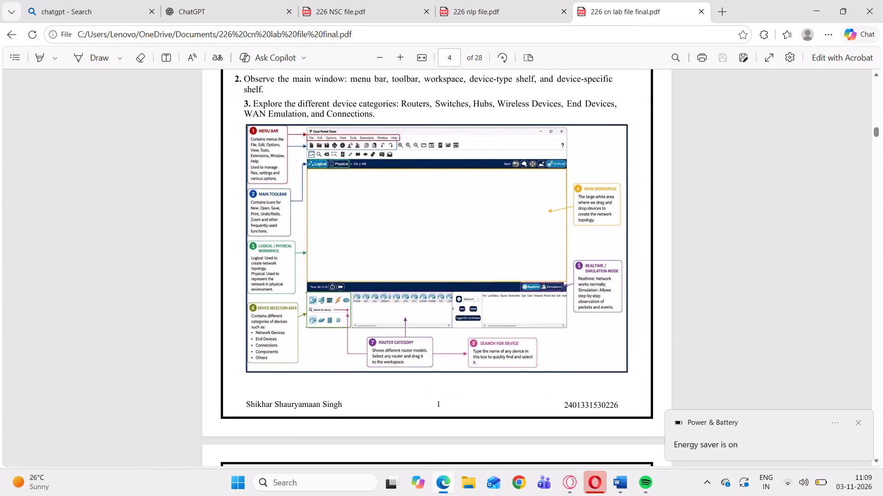
scroll(468, 284, up, 4)
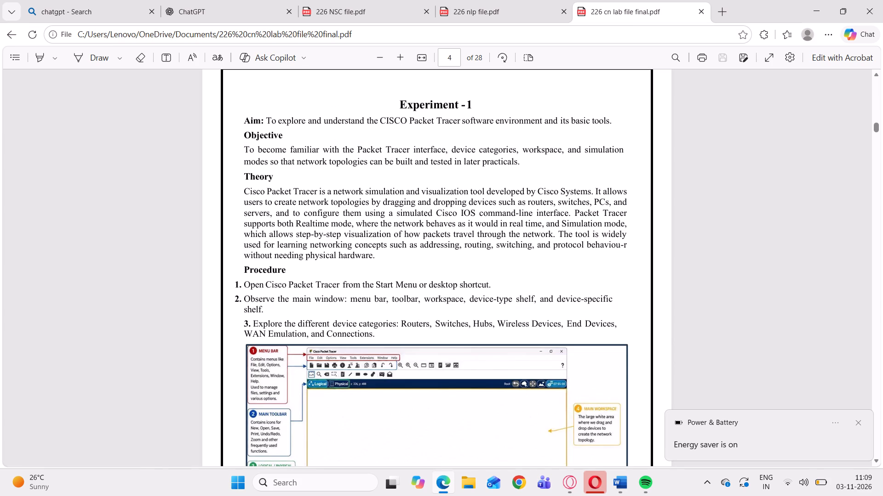
Recheck the 226 nlp file cover, and go back through the 226 NSC file's index to its cover.
click(451, 0)
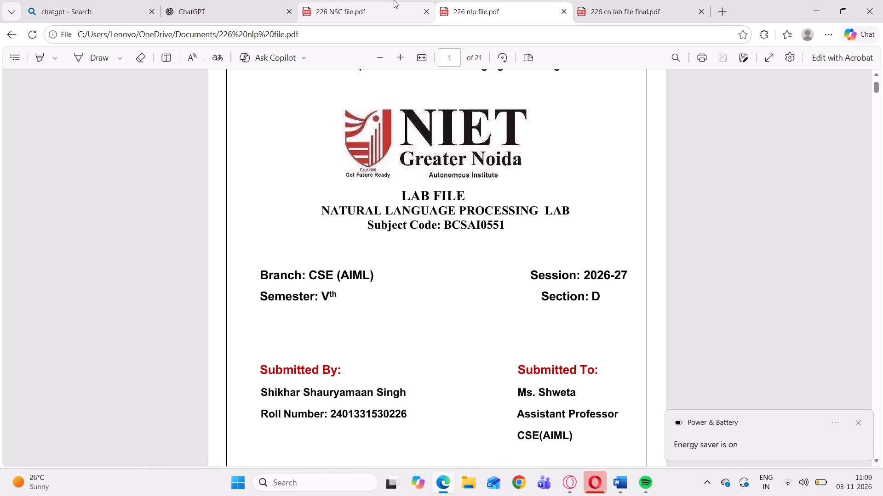
click(394, 0)
click(470, 0)
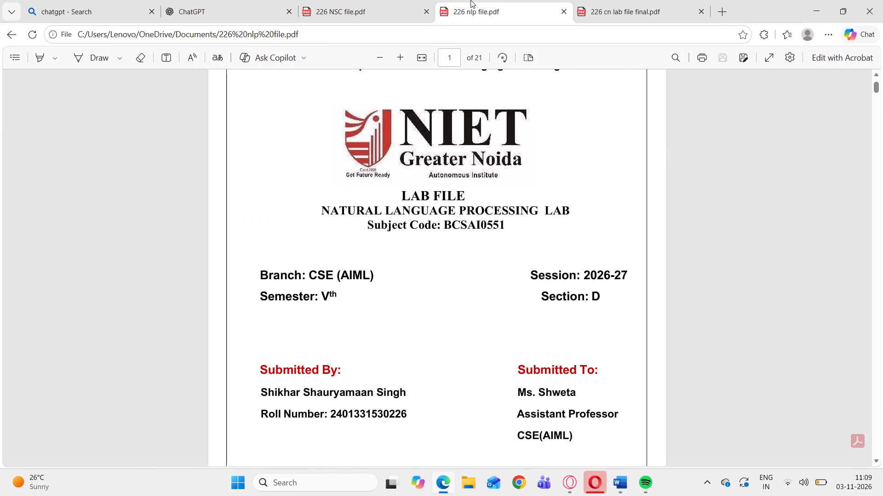
click(401, 0)
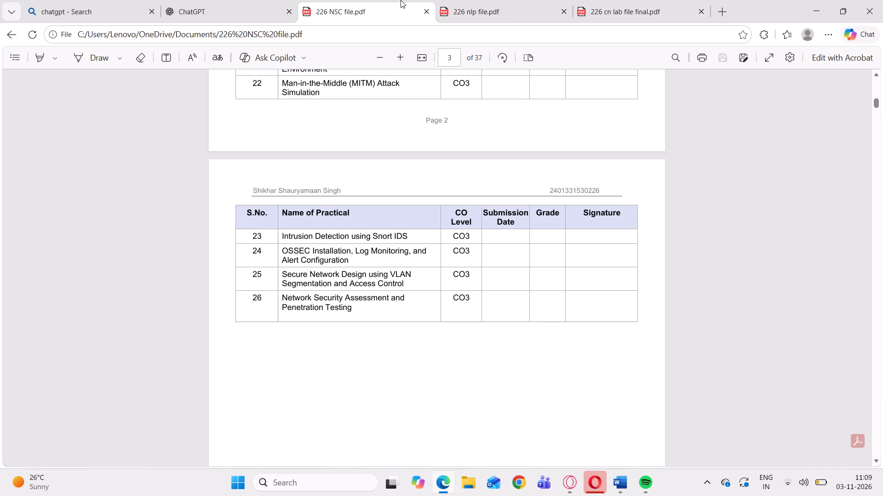
scroll(300, 206, up, 10)
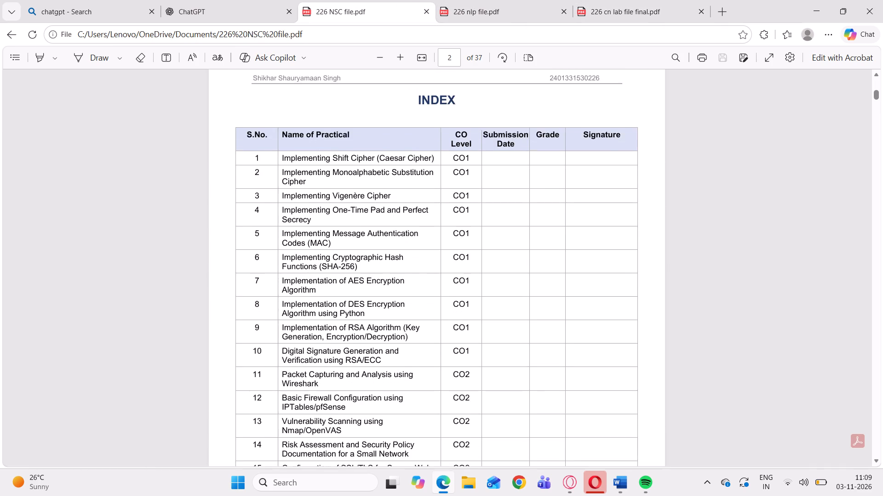
scroll(300, 206, up, 11)
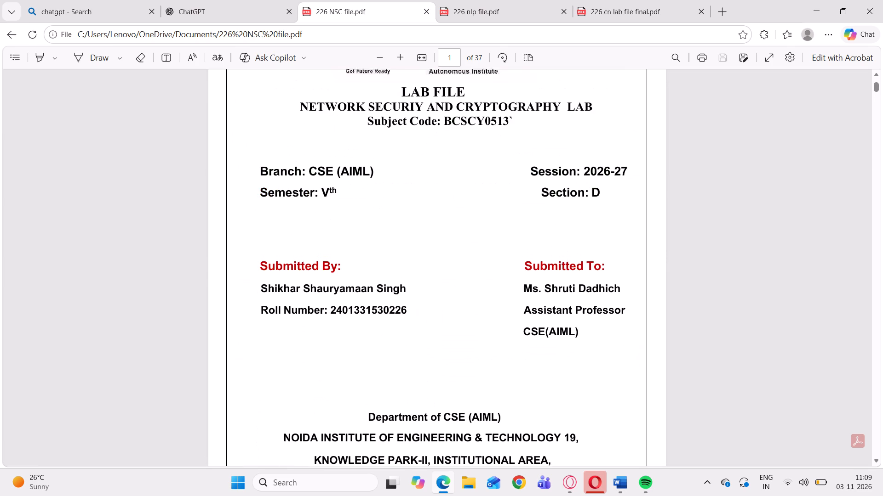
Open a new browser tab alongside the three lab file PDFs.
click(716, 7)
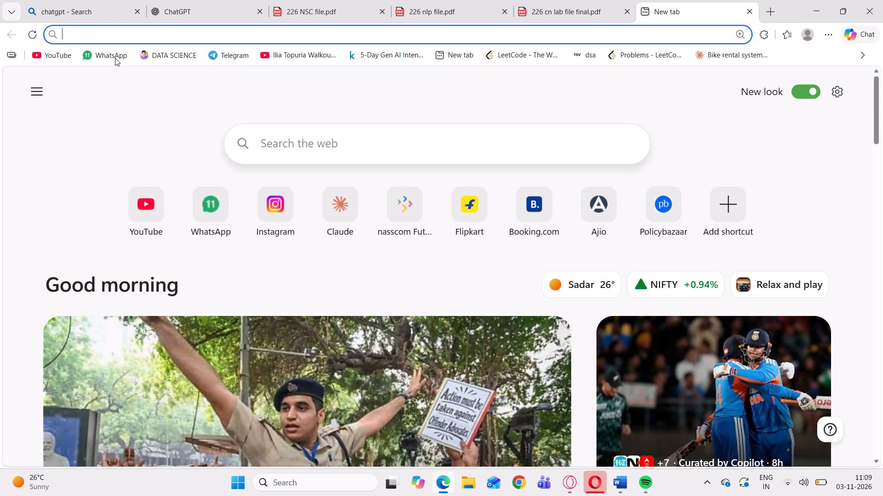